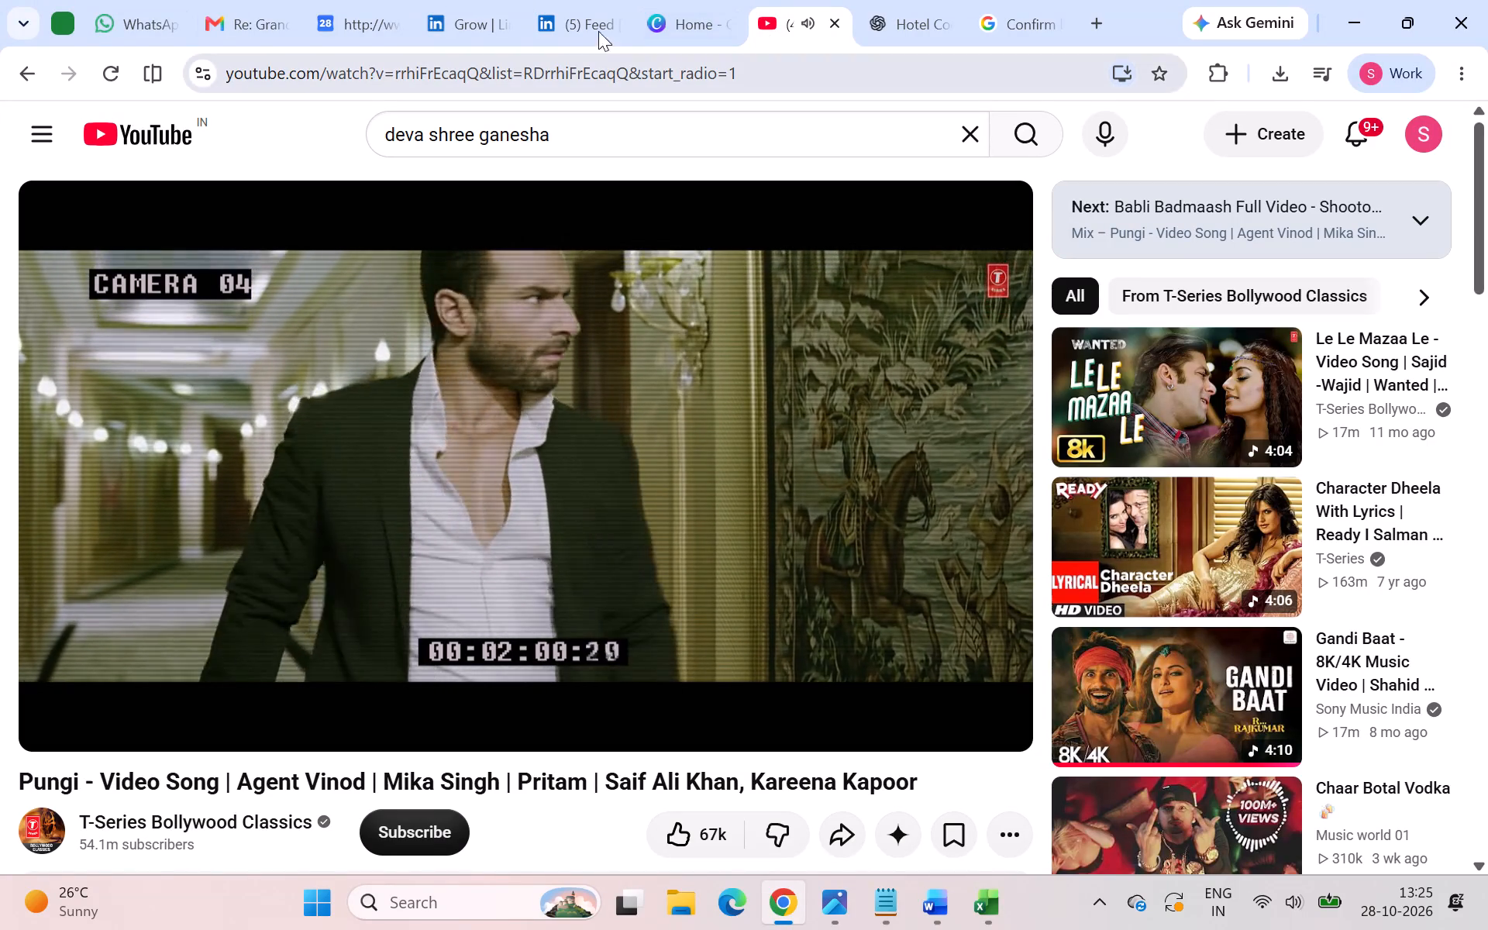
Switch to the open Gmail message with the final hotel room requirements for the Salesforce and Framez teams.
click(670, 8)
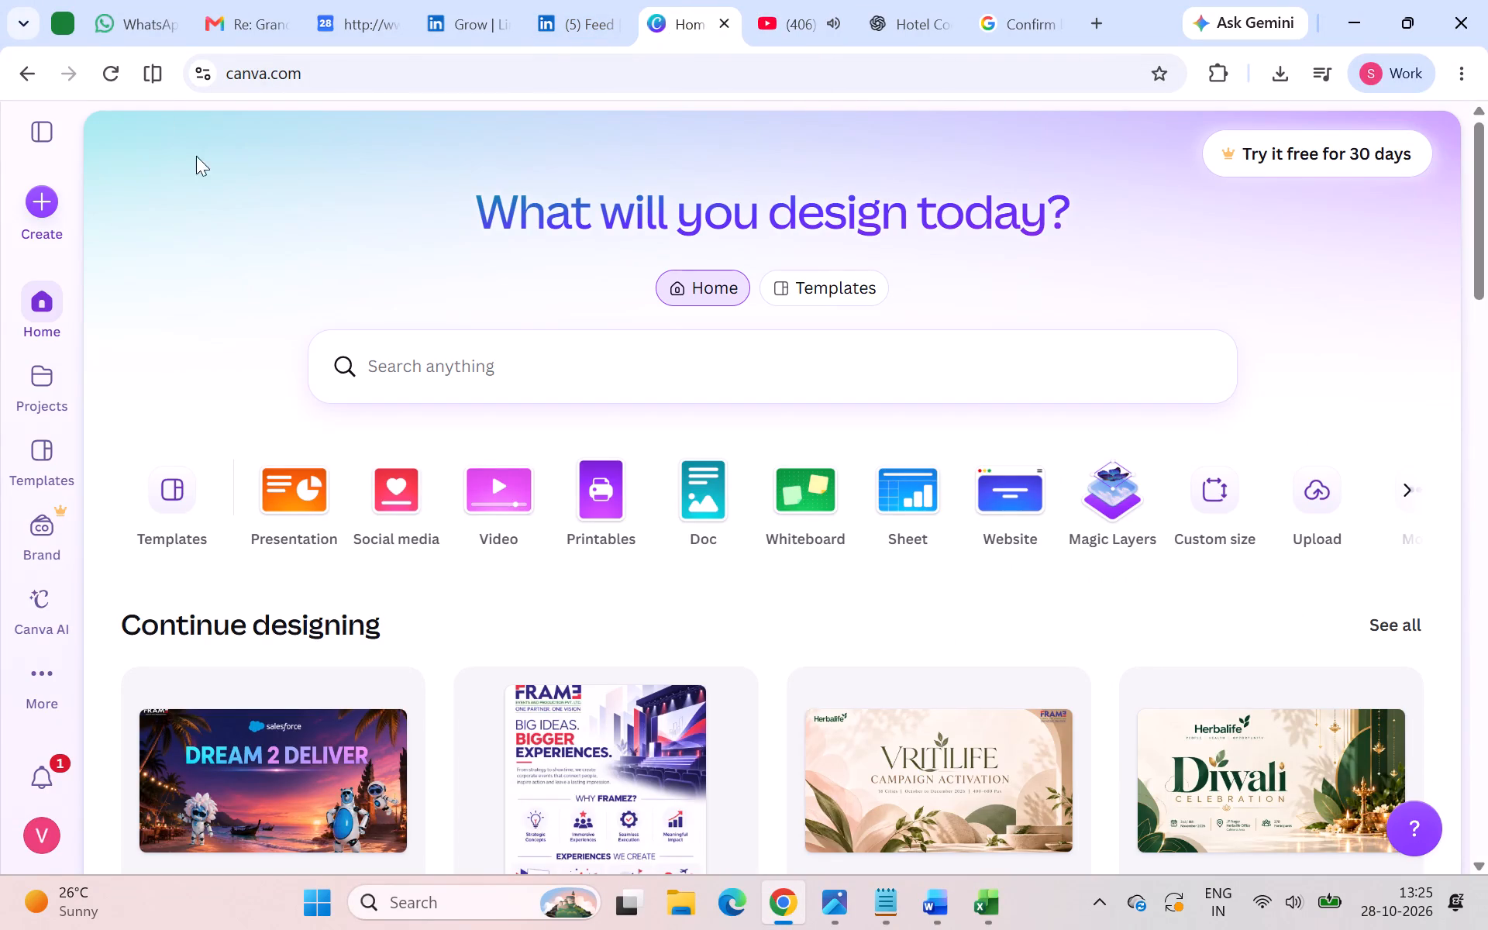
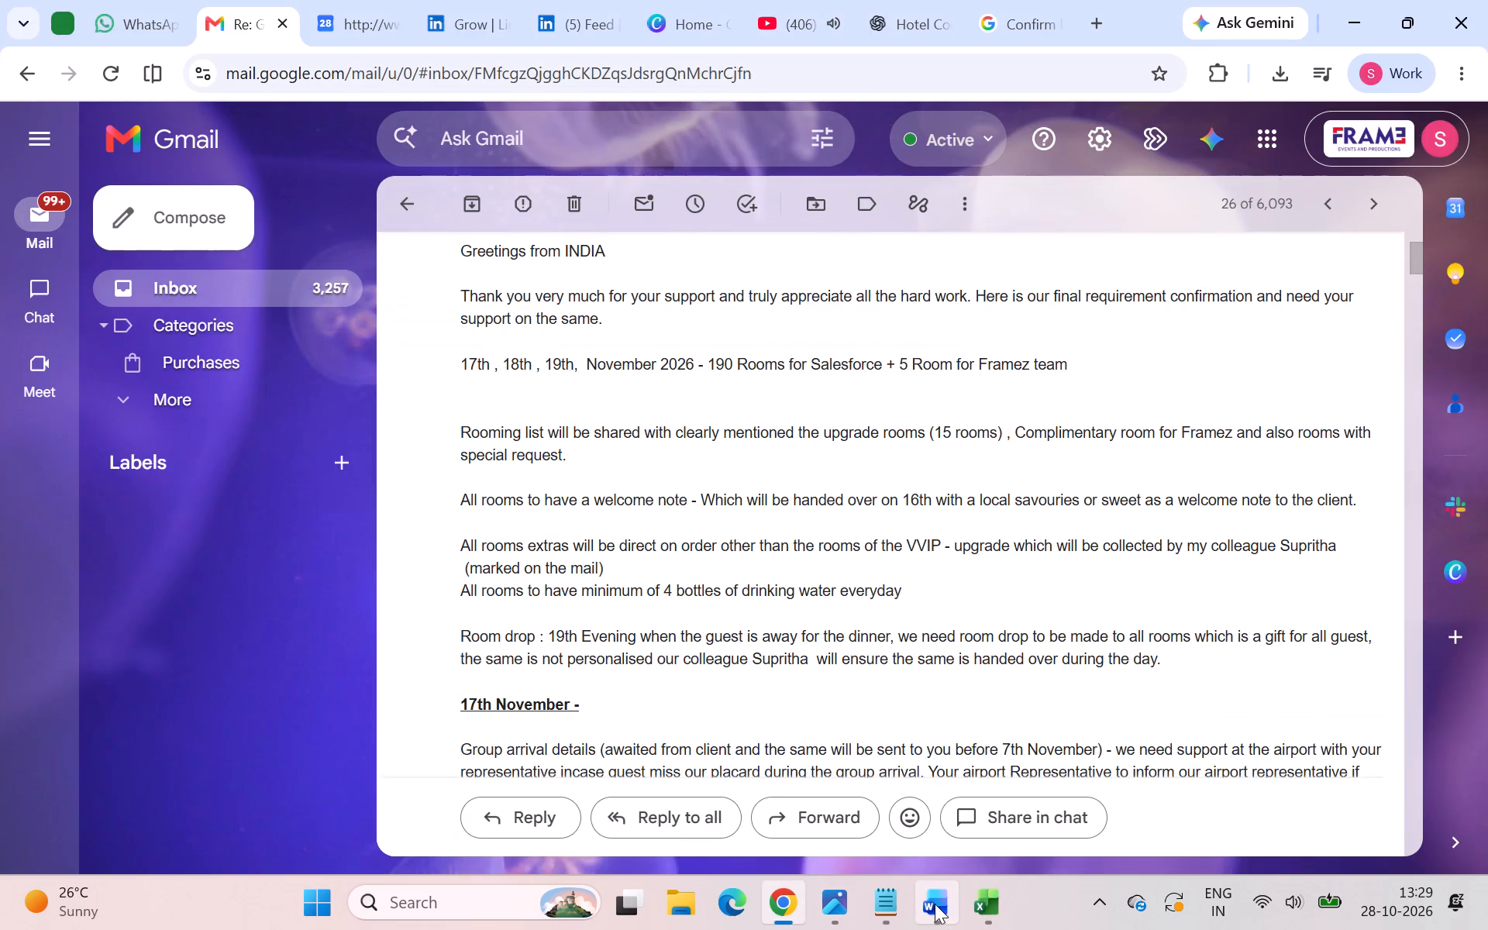
Switch to the Salesforce hotel coordination checklist in Word and review the 17 November airport arrival, hotel check-in and meals tables.
click(935, 904)
scroll(762, 465, up, 4)
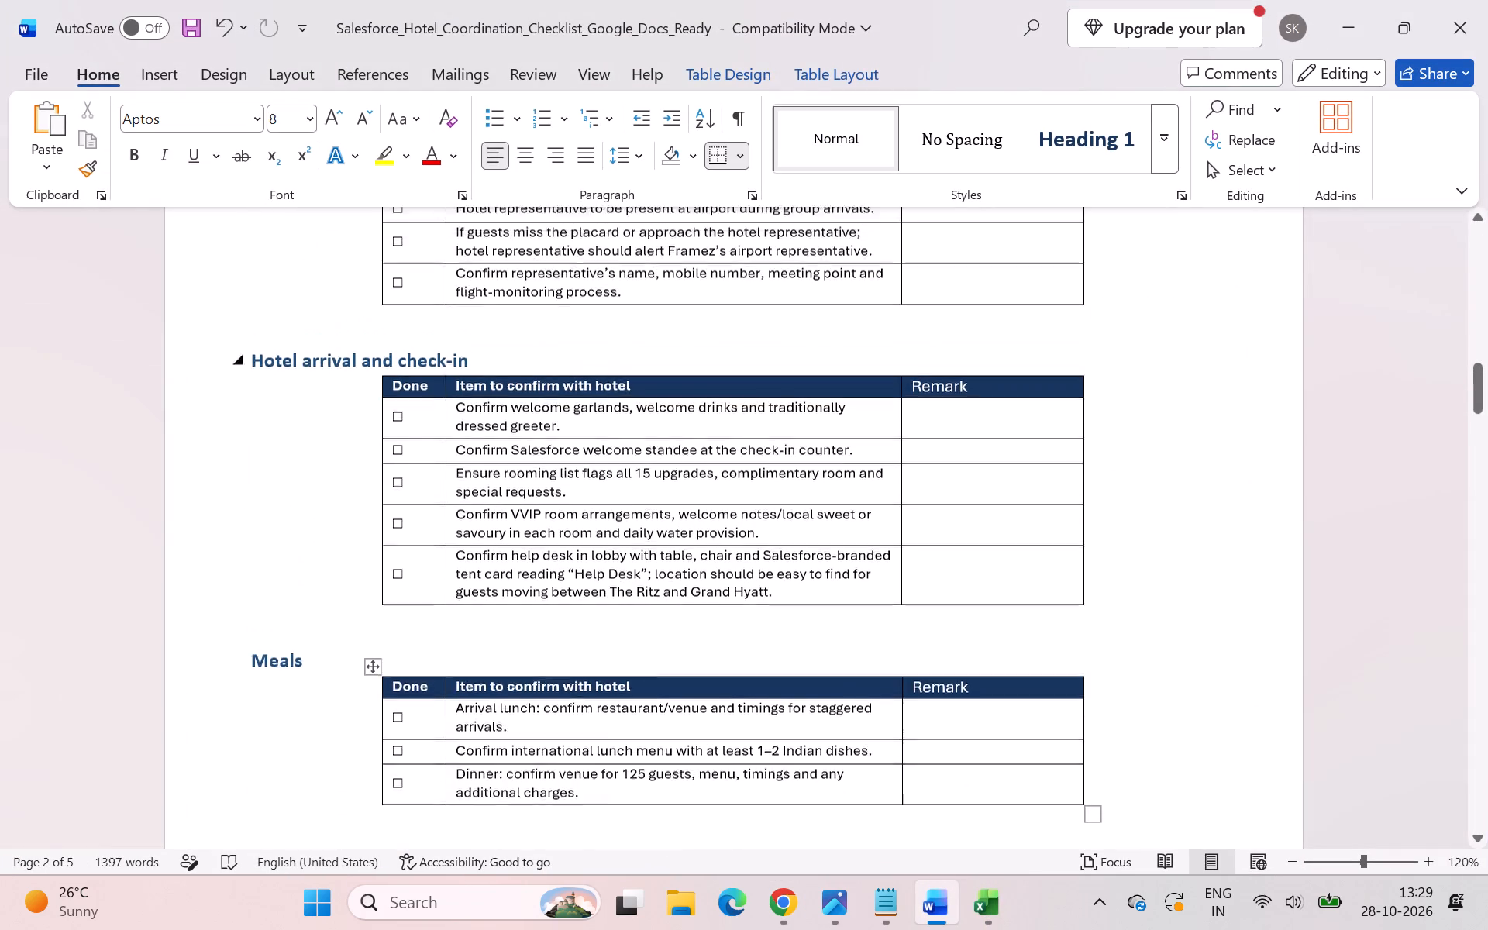
scroll(763, 470, up, 2)
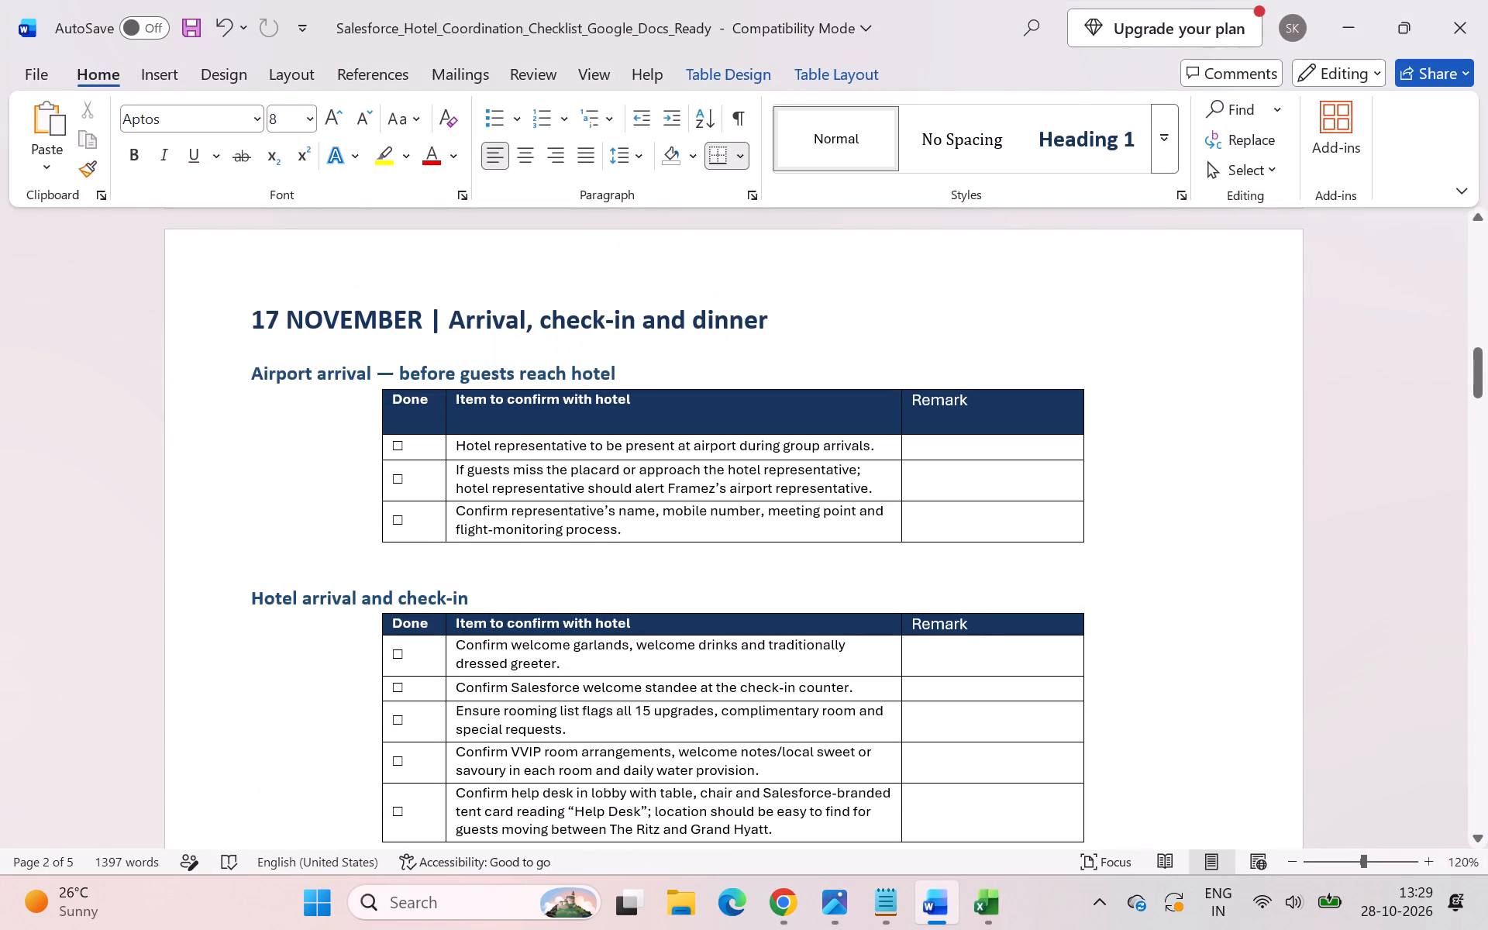
scroll(607, 535, down, 1)
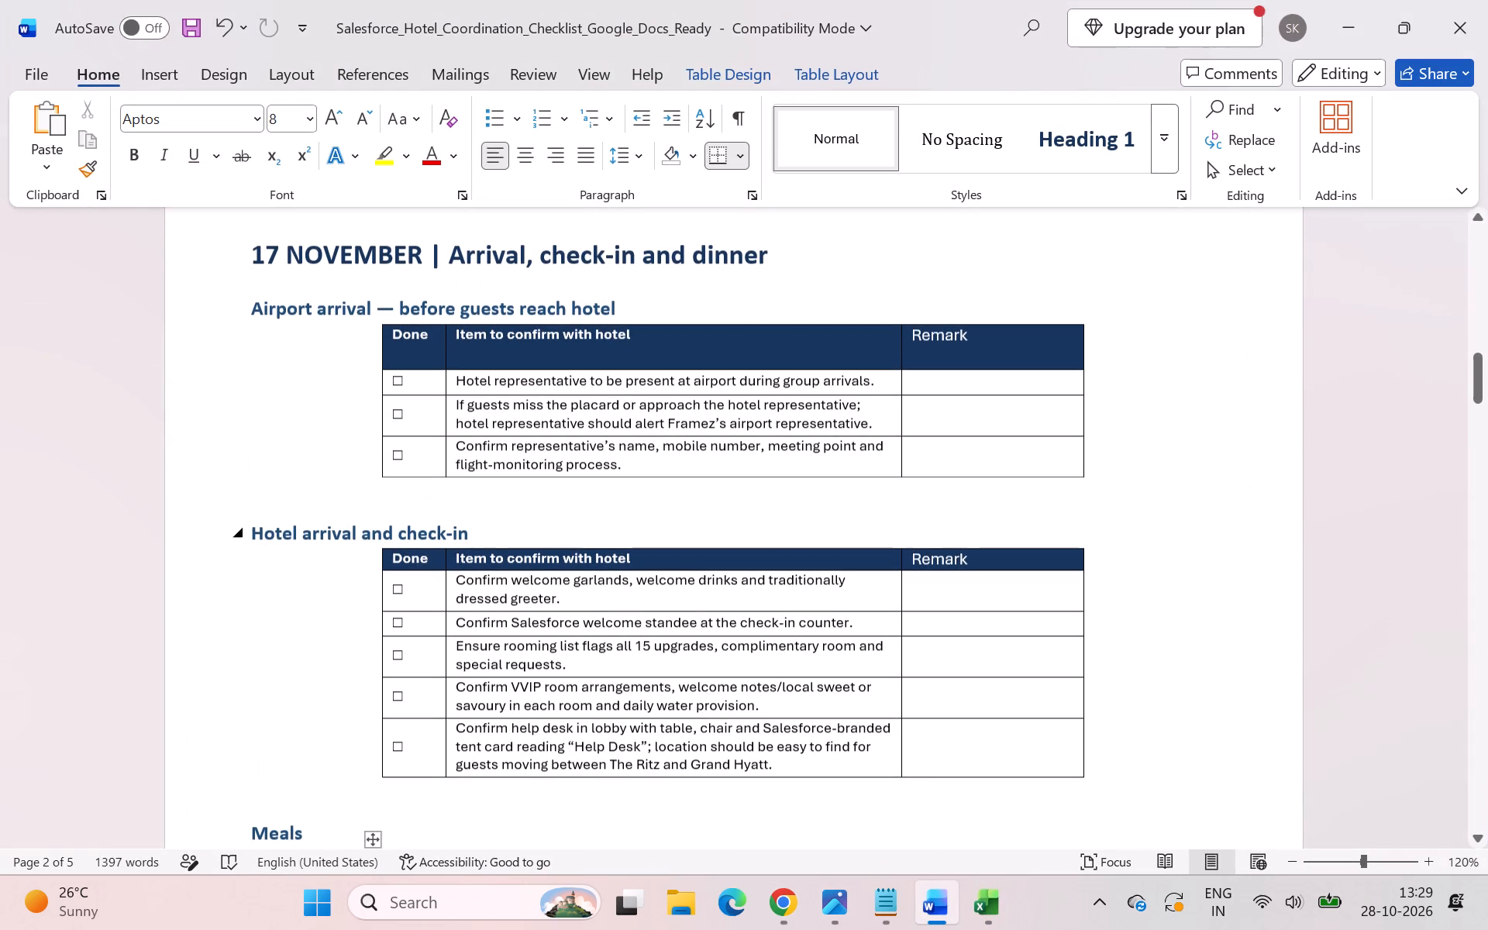
scroll(607, 535, down, 2)
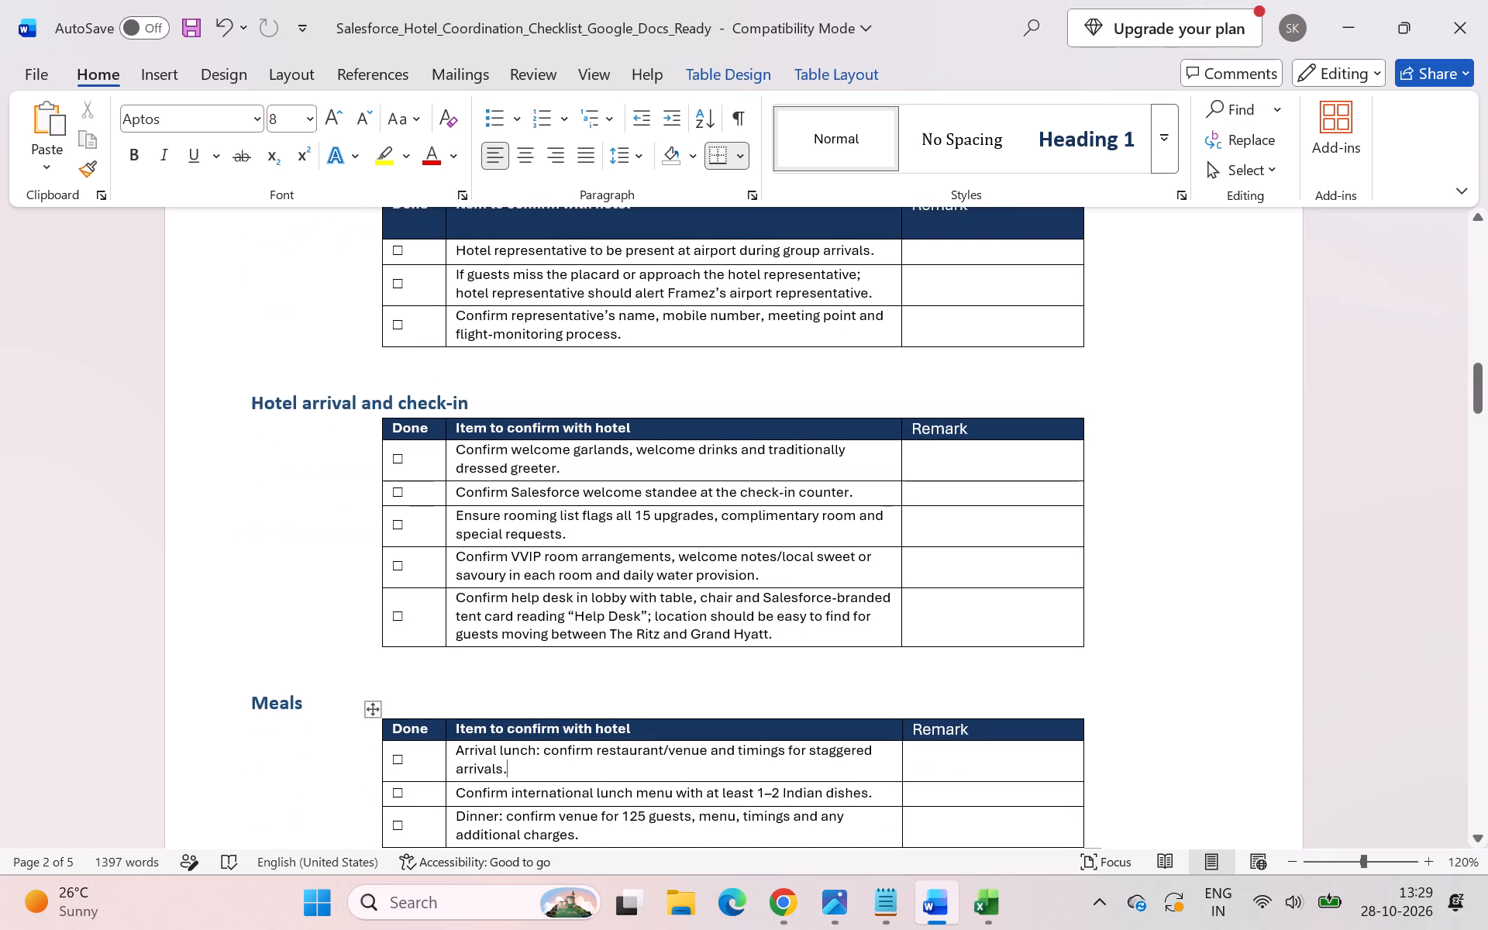
scroll(607, 535, down, 2)
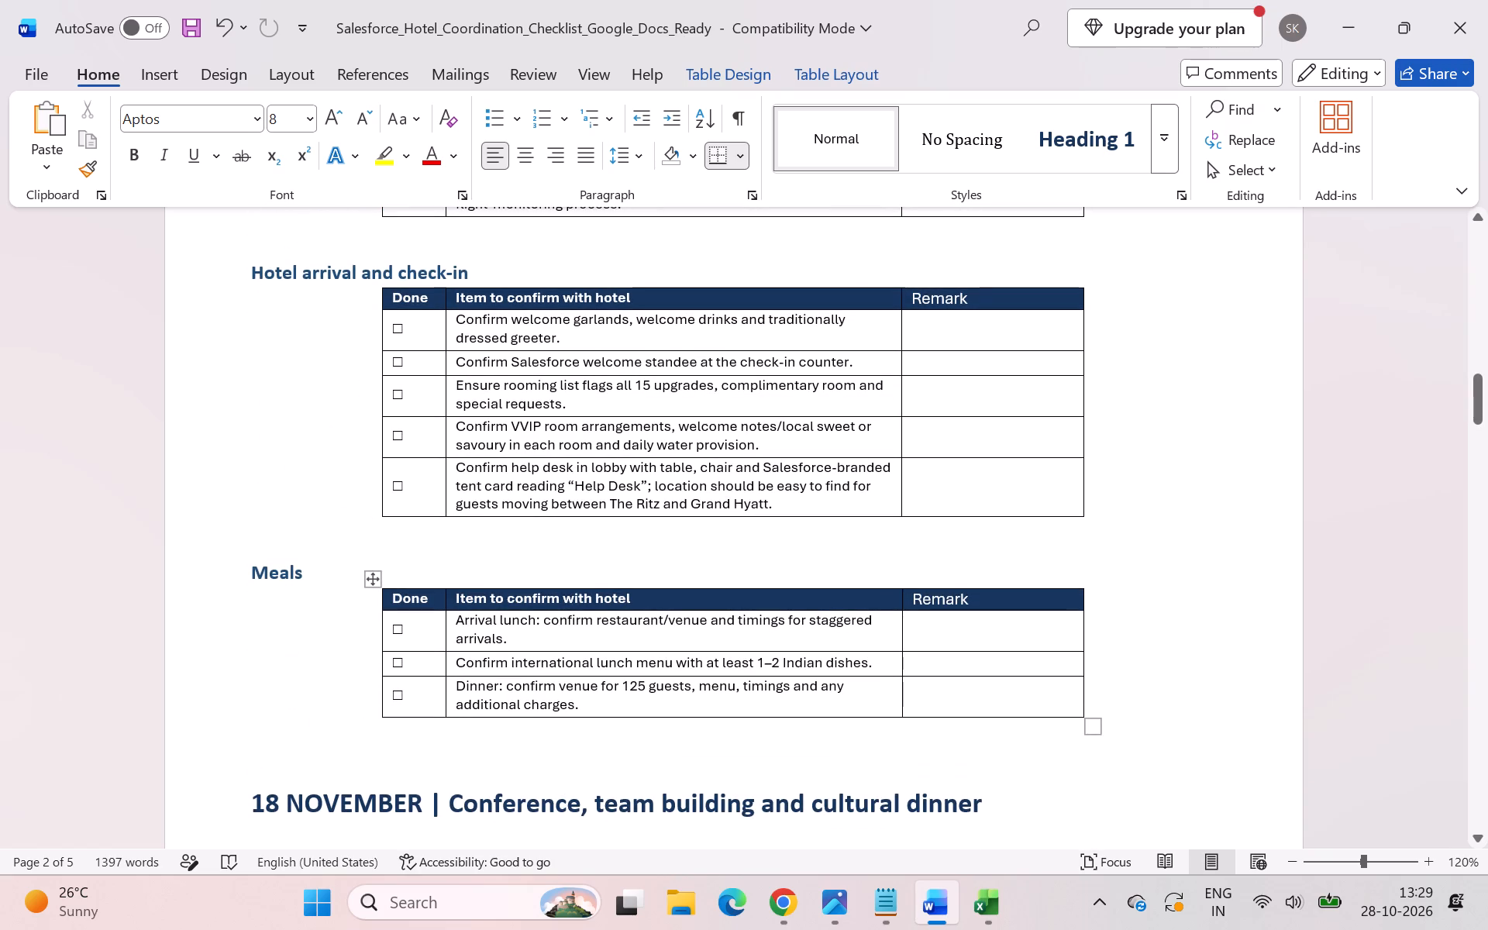
Append a hyphen and a space to the "Hotel arrival and check-in" heading under 17 November.
scroll(607, 535, up, 3)
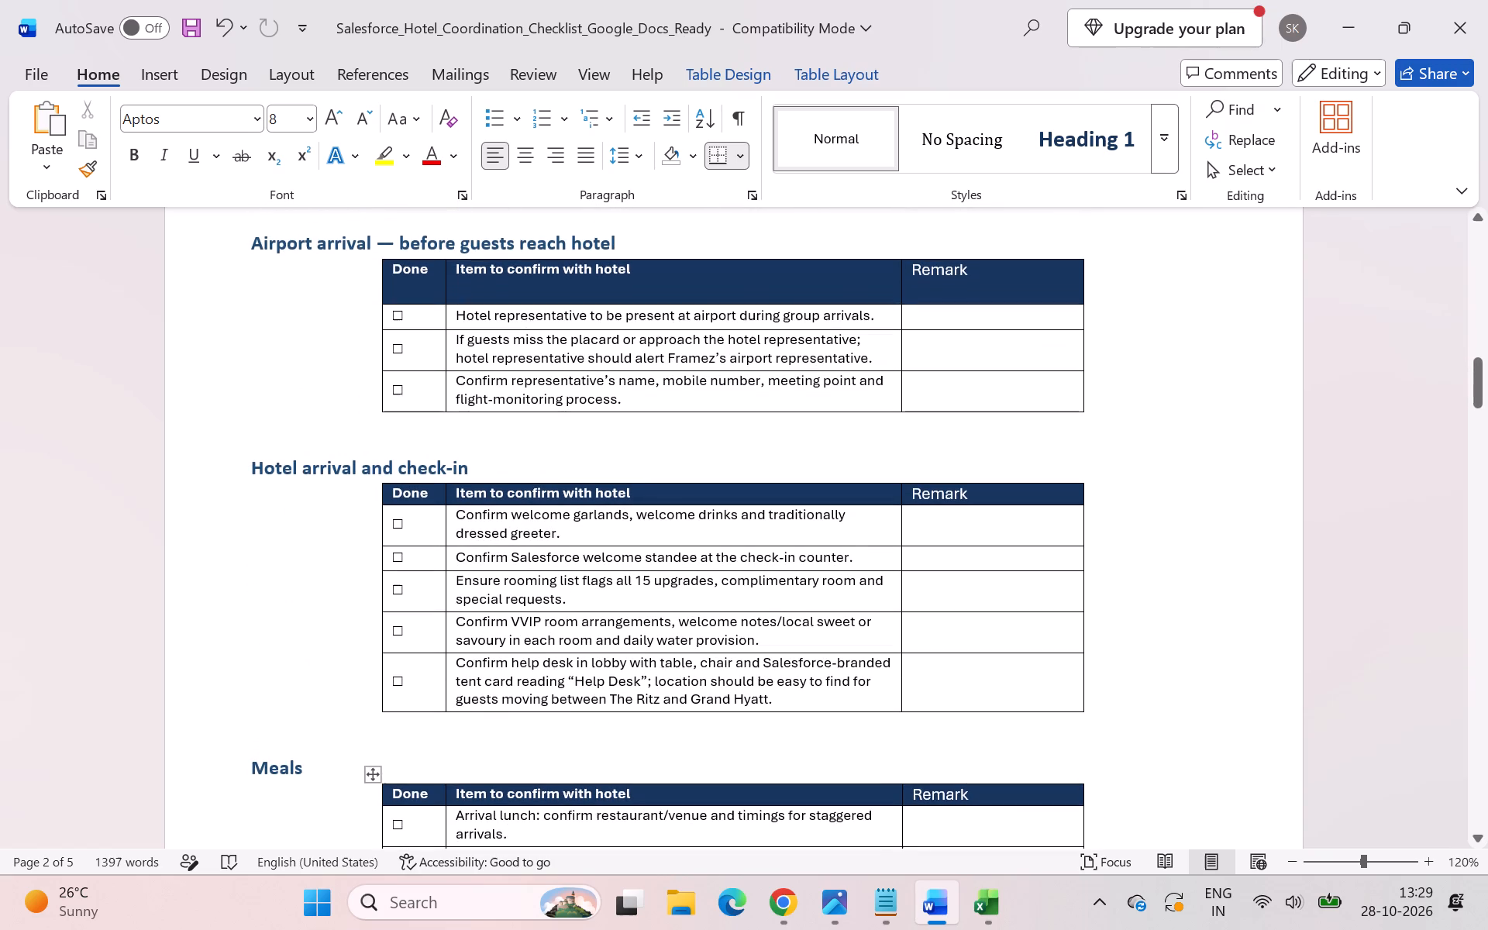
scroll(607, 535, up, 3)
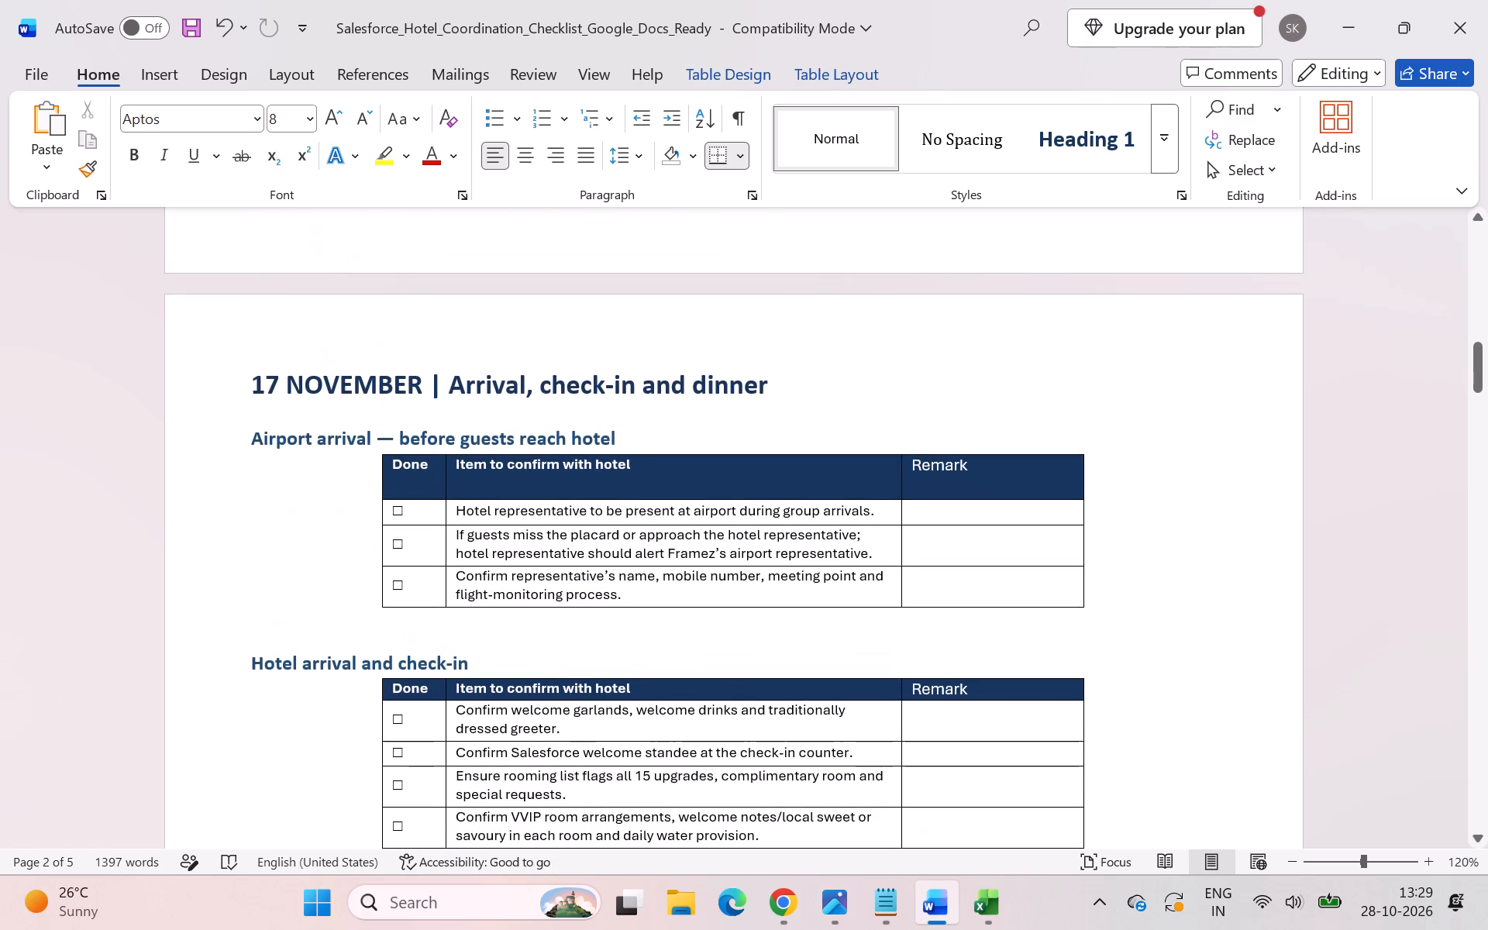
scroll(607, 535, down, 8)
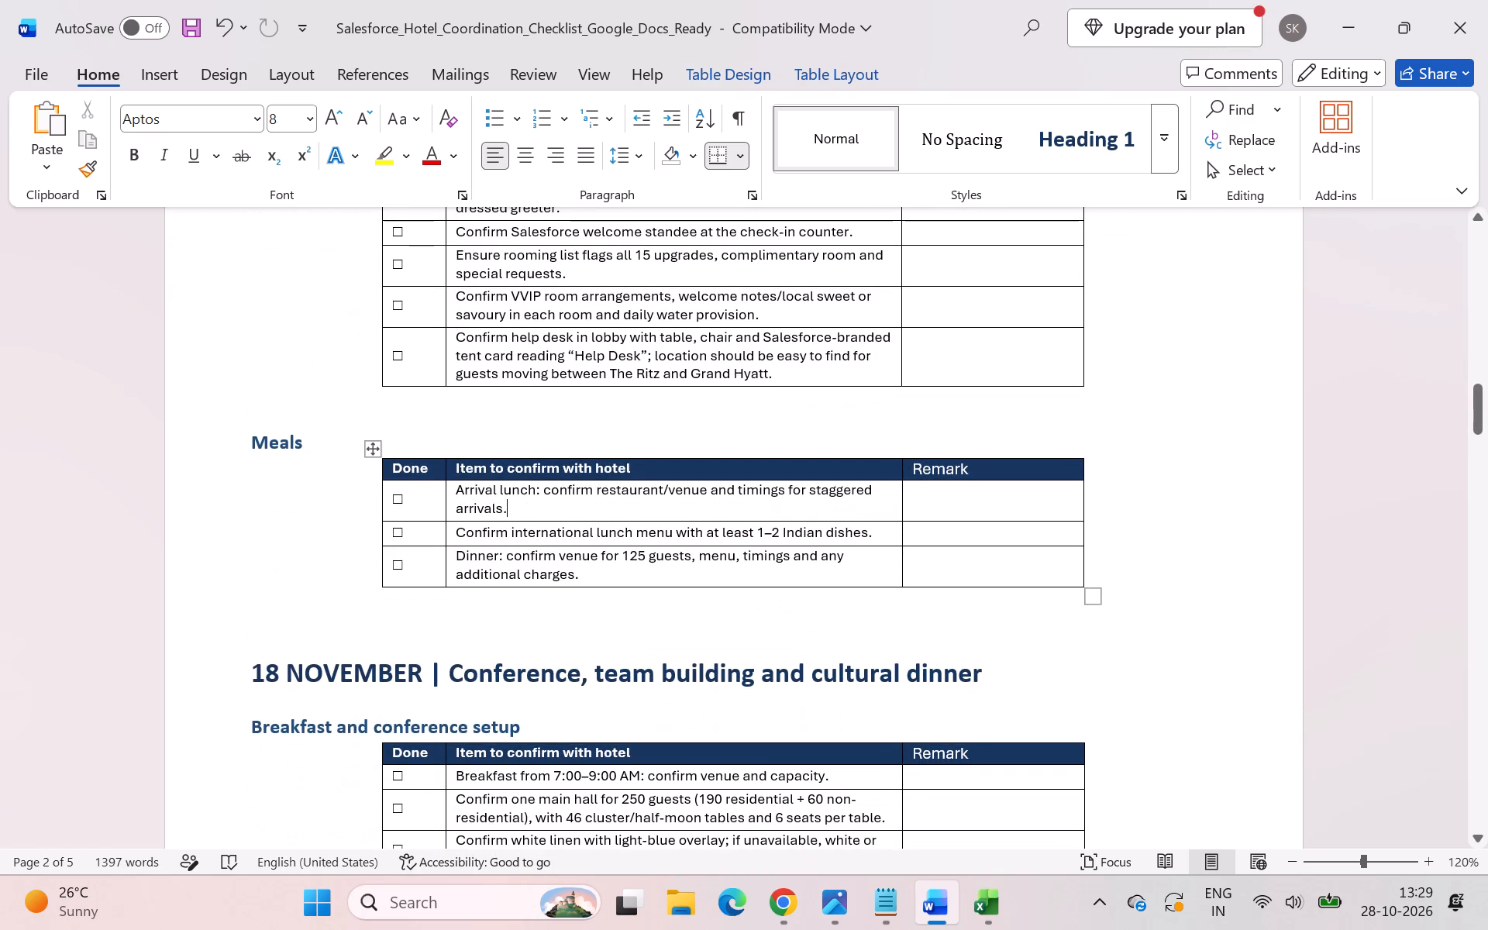
scroll(607, 535, up, 8)
click(690, 438)
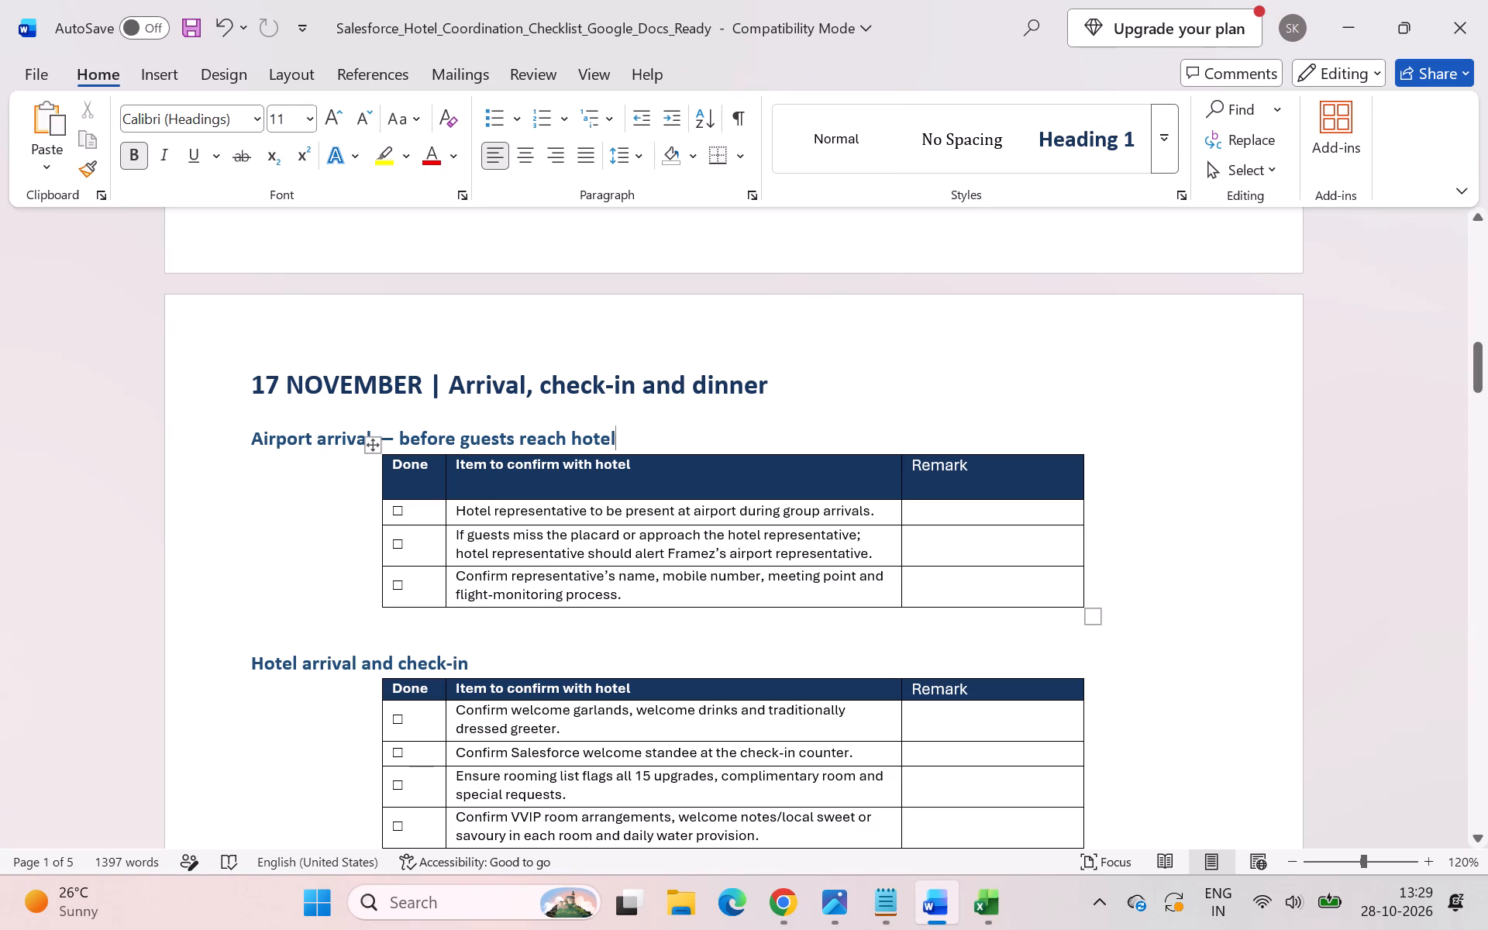
click(521, 653)
text(-)
key(space)
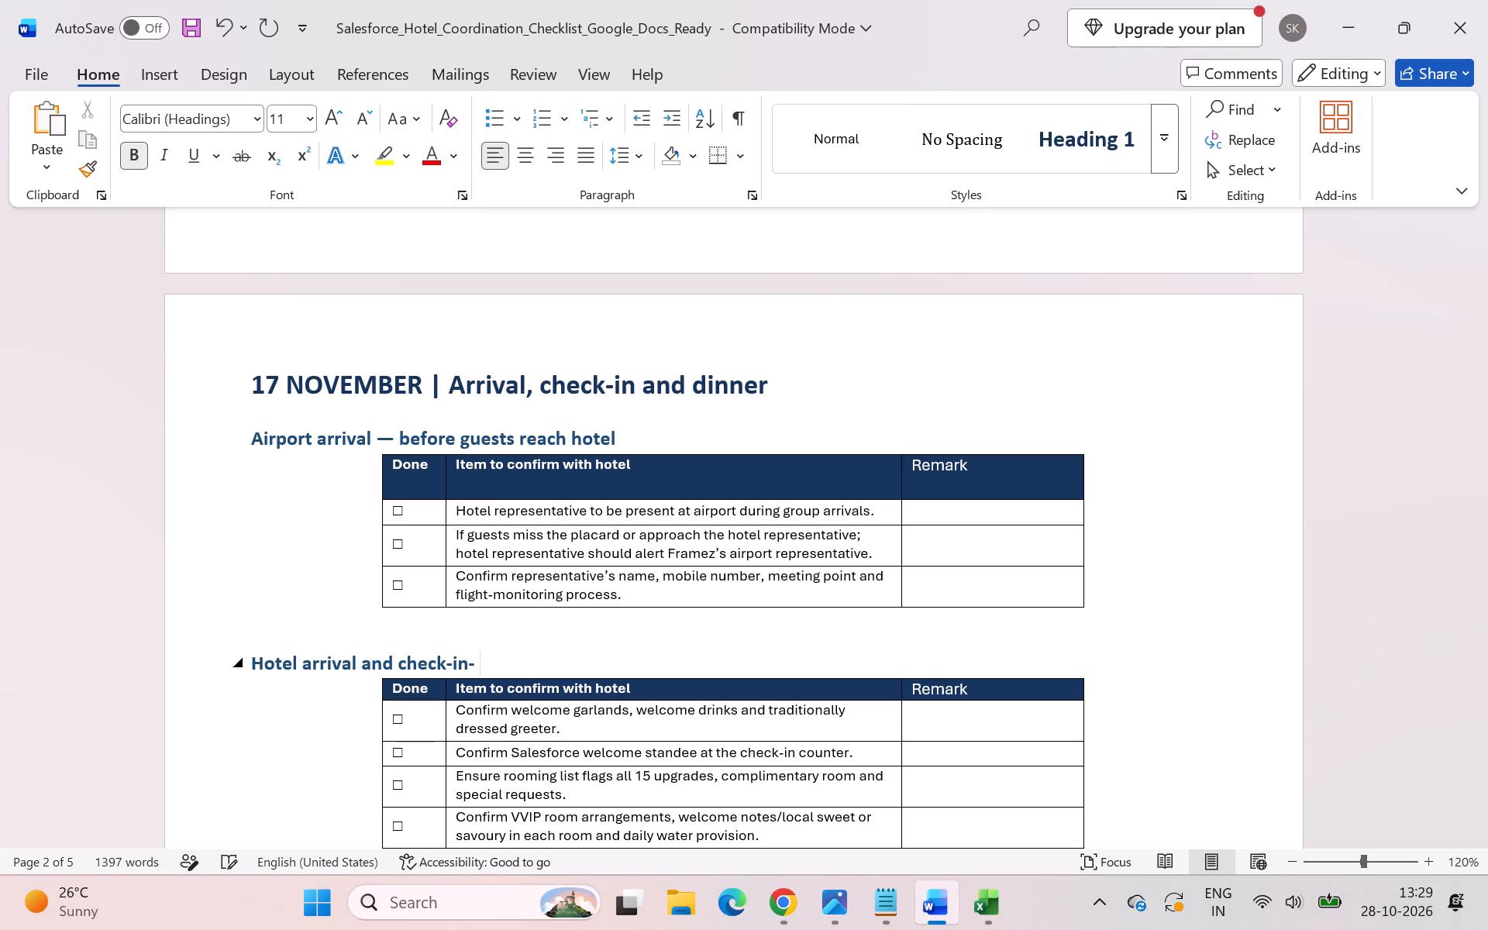
Complete the "Hotel arrival and check-in-" heading under 17 November with "185+5 pax".
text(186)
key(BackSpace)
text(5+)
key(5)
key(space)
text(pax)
scroll(655, 610, down, 3)
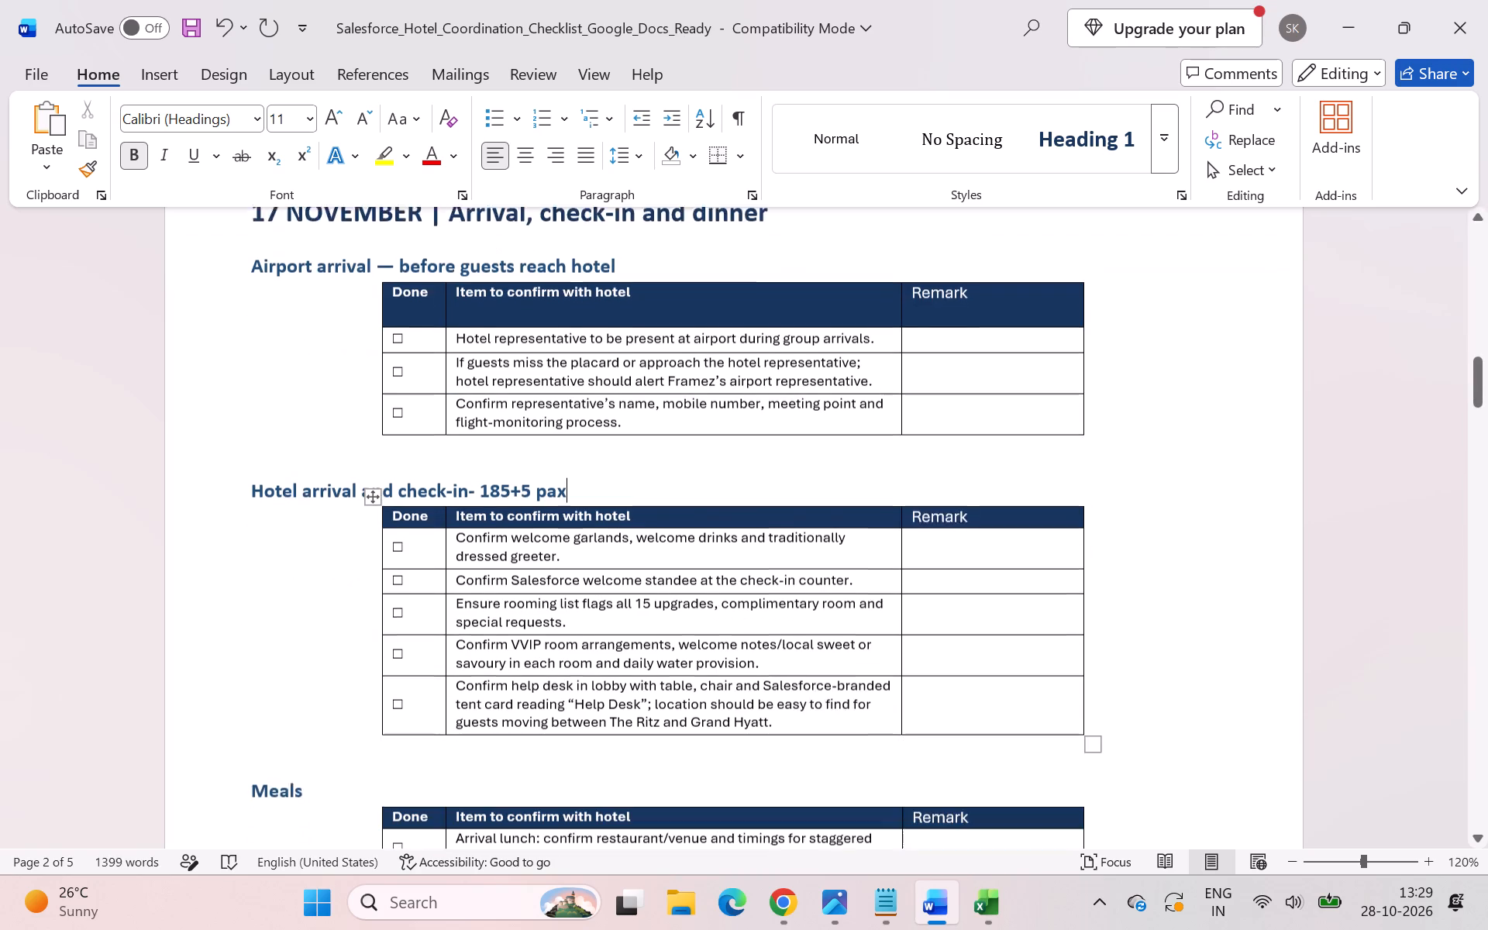
scroll(631, 662, up, 2)
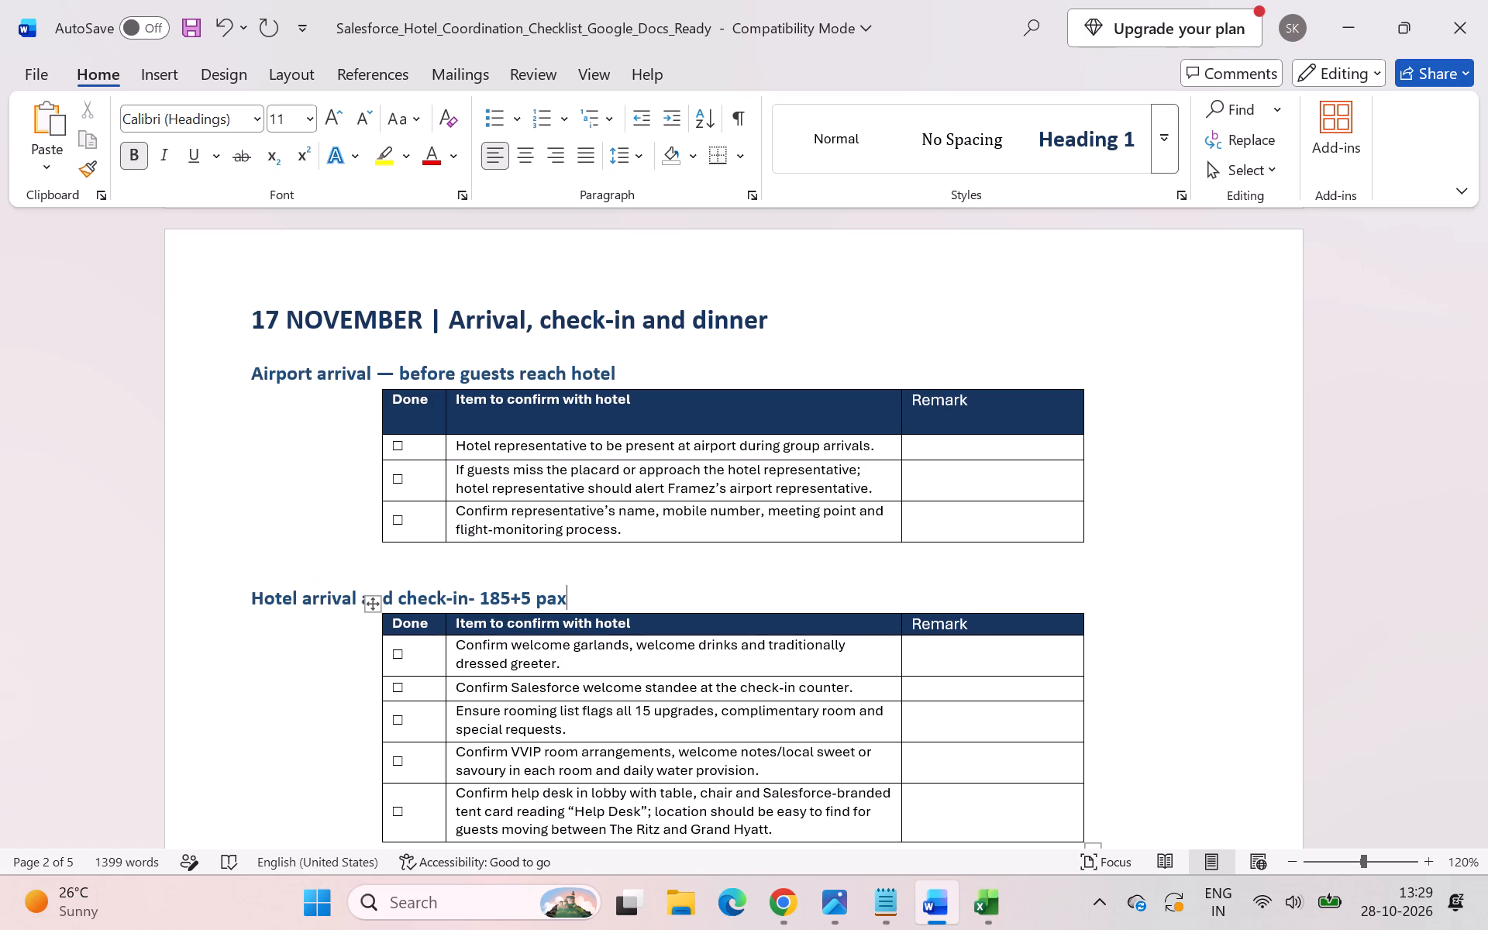
Switch to the Gmail message in Chrome and check the Salesforce room count for 17th, 18th and 19th November 2026.
click(1361, 9)
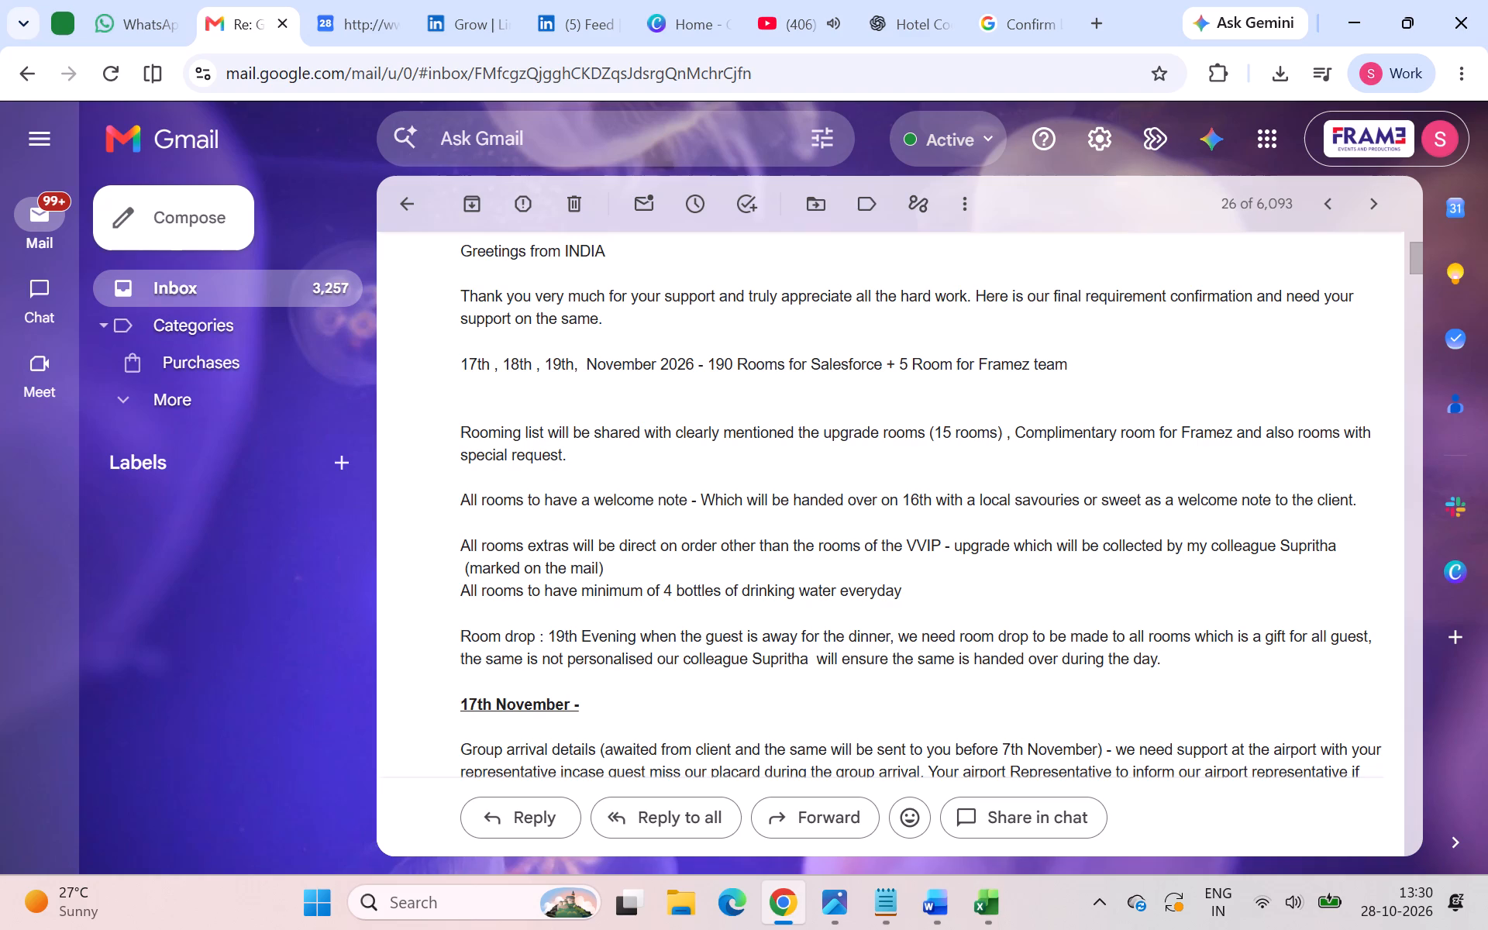
double_click(721, 365)
Switch to Excel and close the Framez Chemtrend sales and CP conference workbook.
click(991, 921)
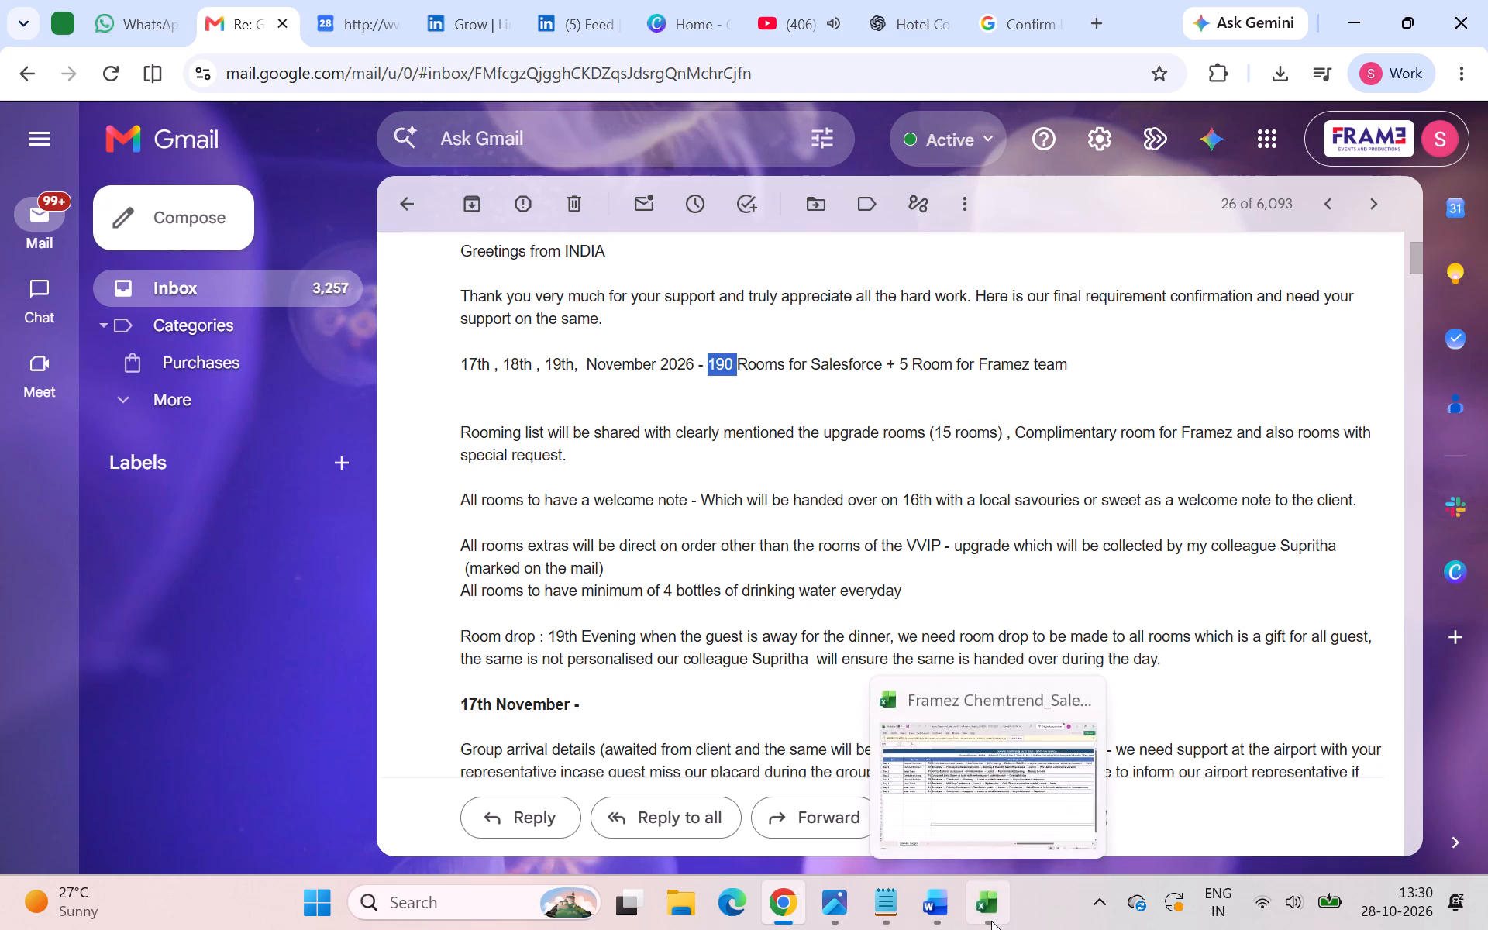
click(991, 921)
click(991, 921)
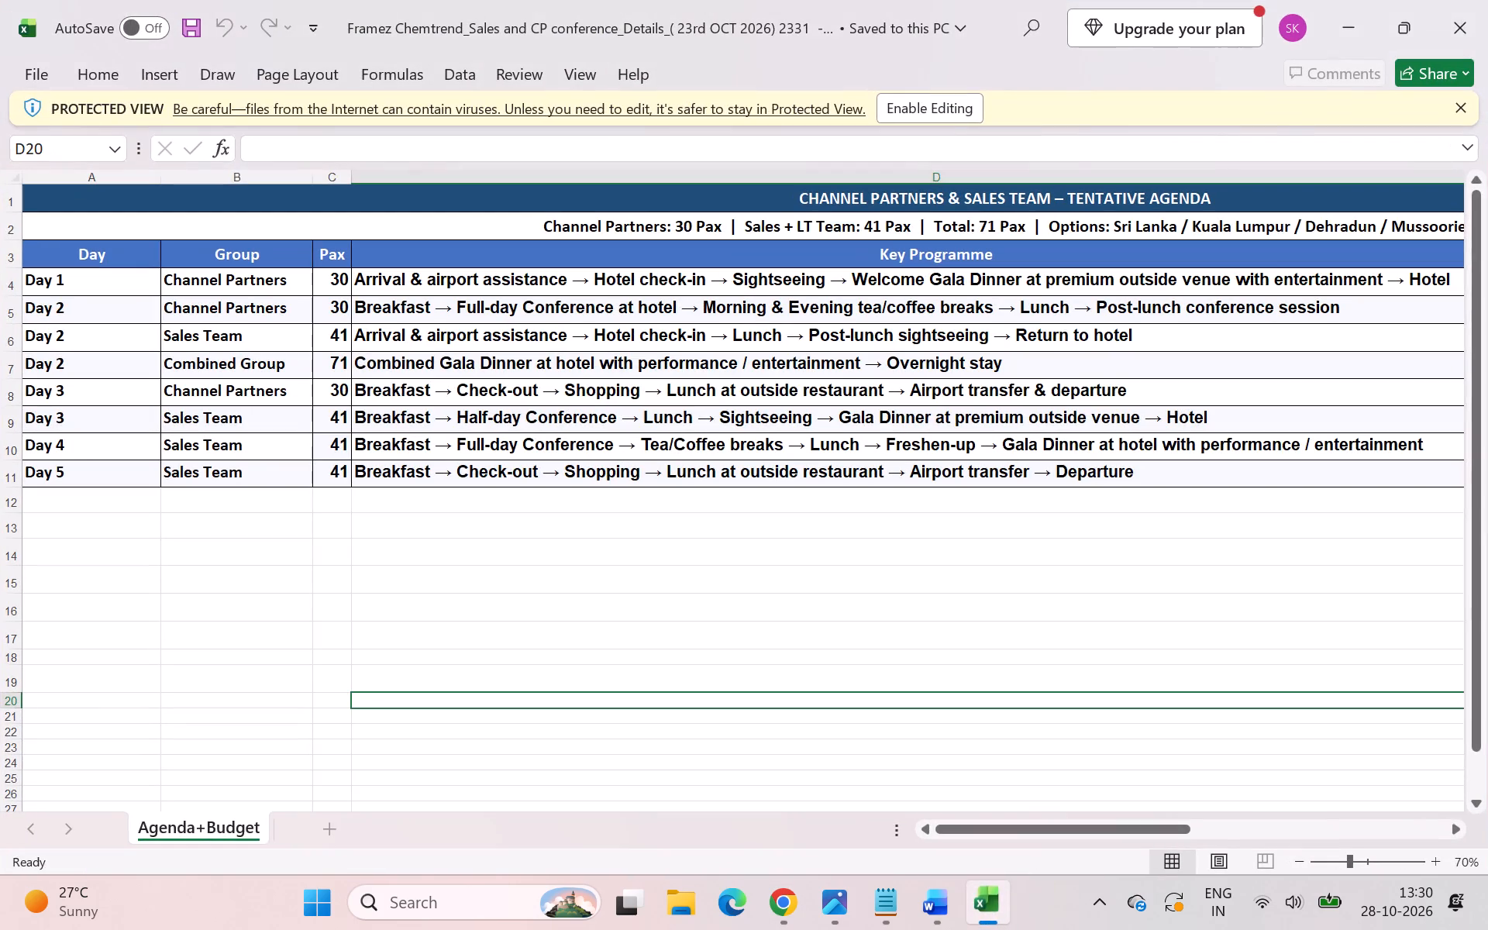
click(1466, 8)
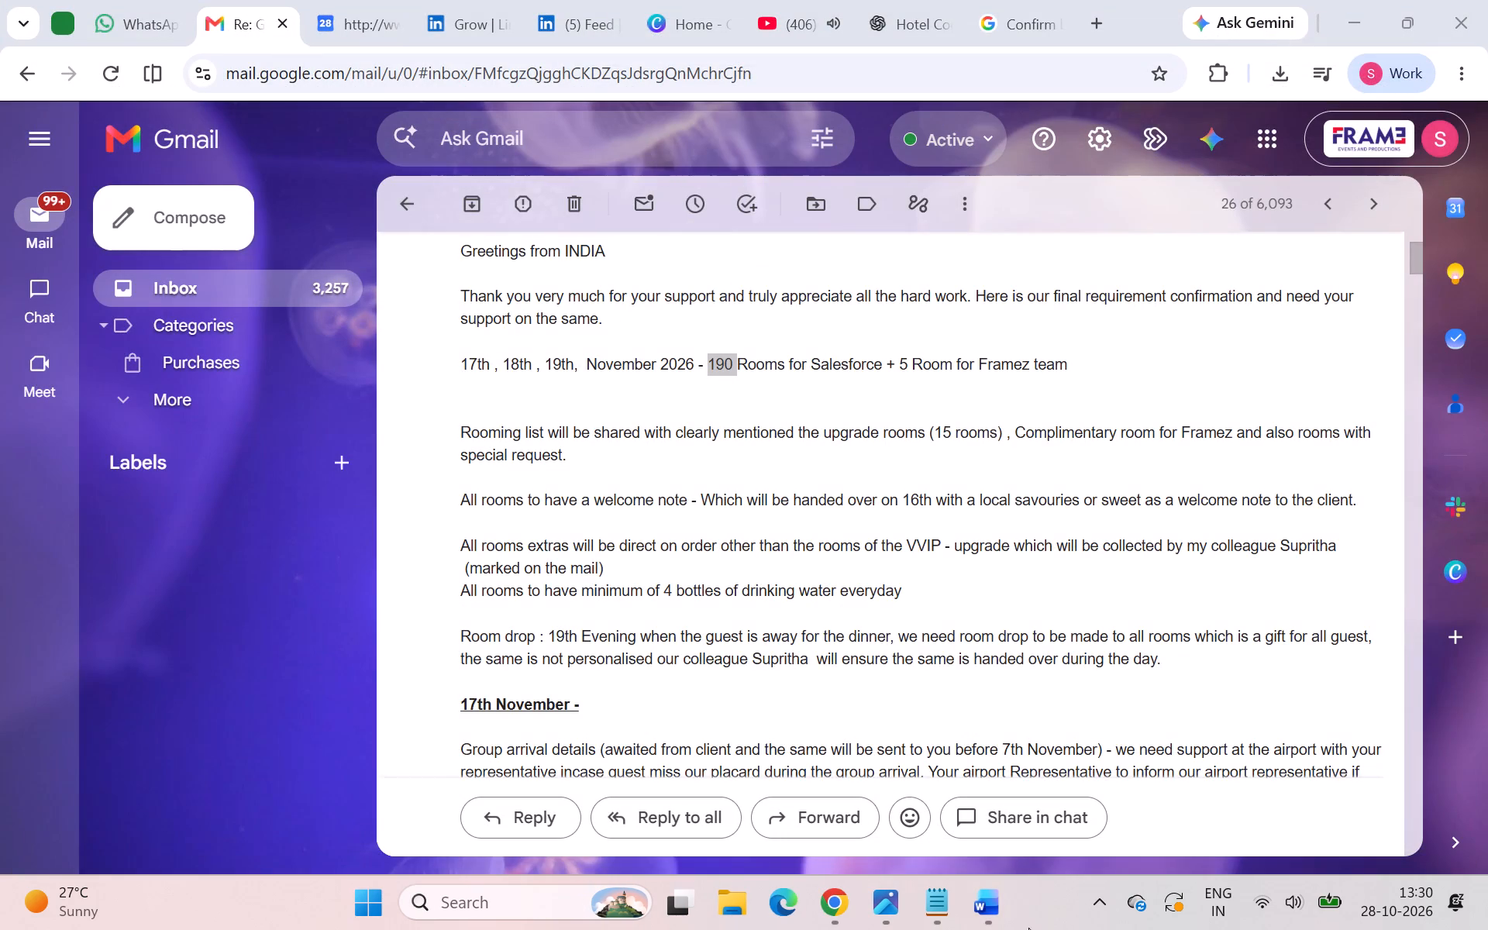
Compare the Word check-in heading with the Salesforce and Framez team room counts in the Gmail message.
click(997, 918)
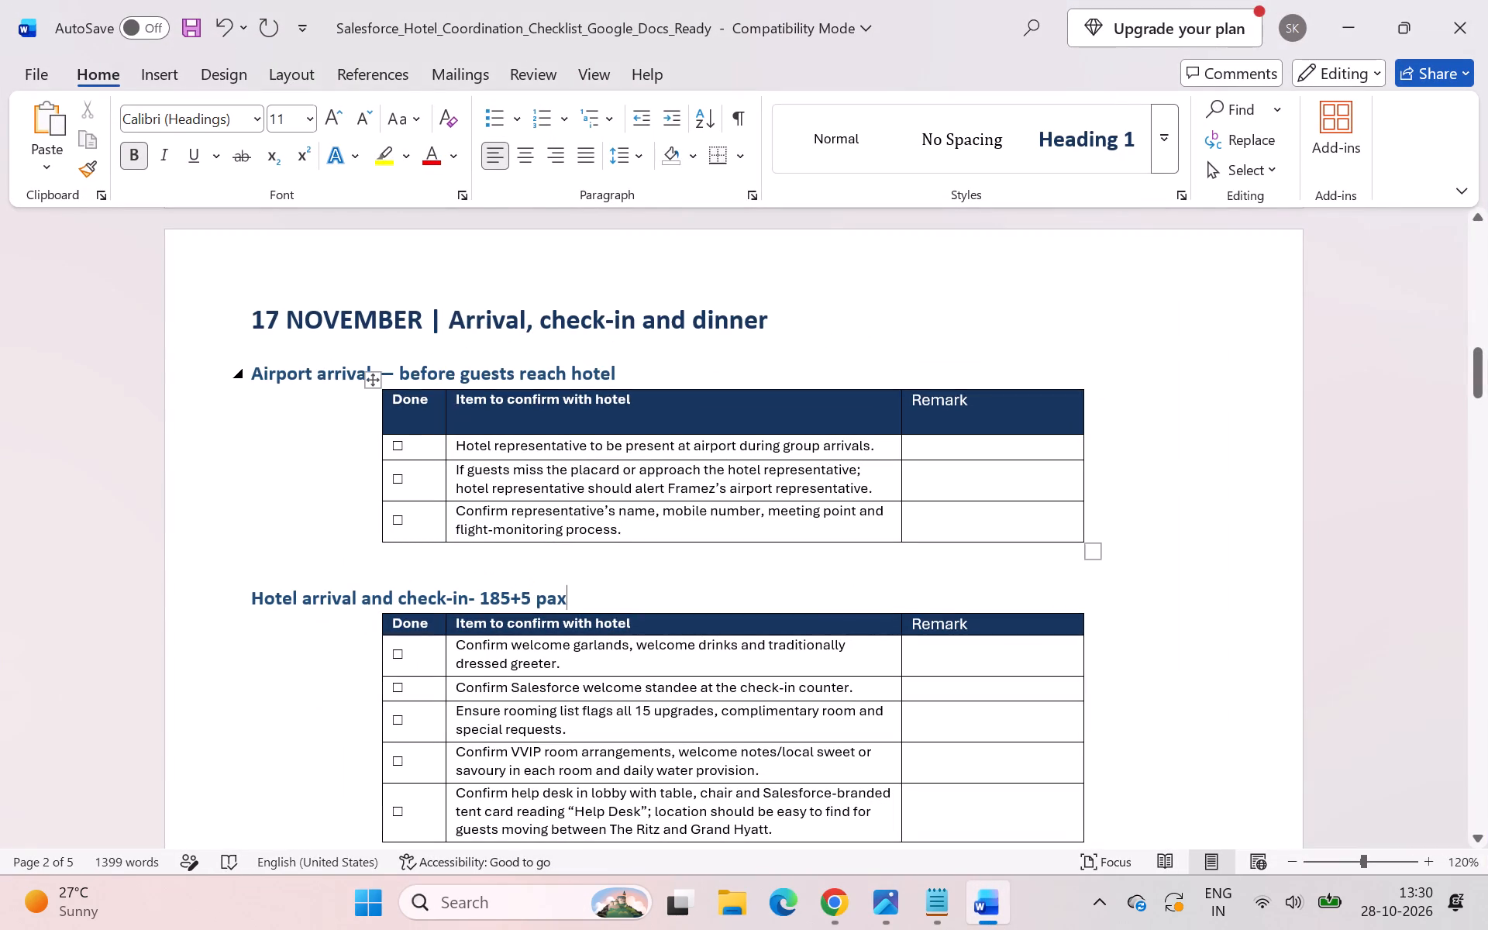
click(995, 901)
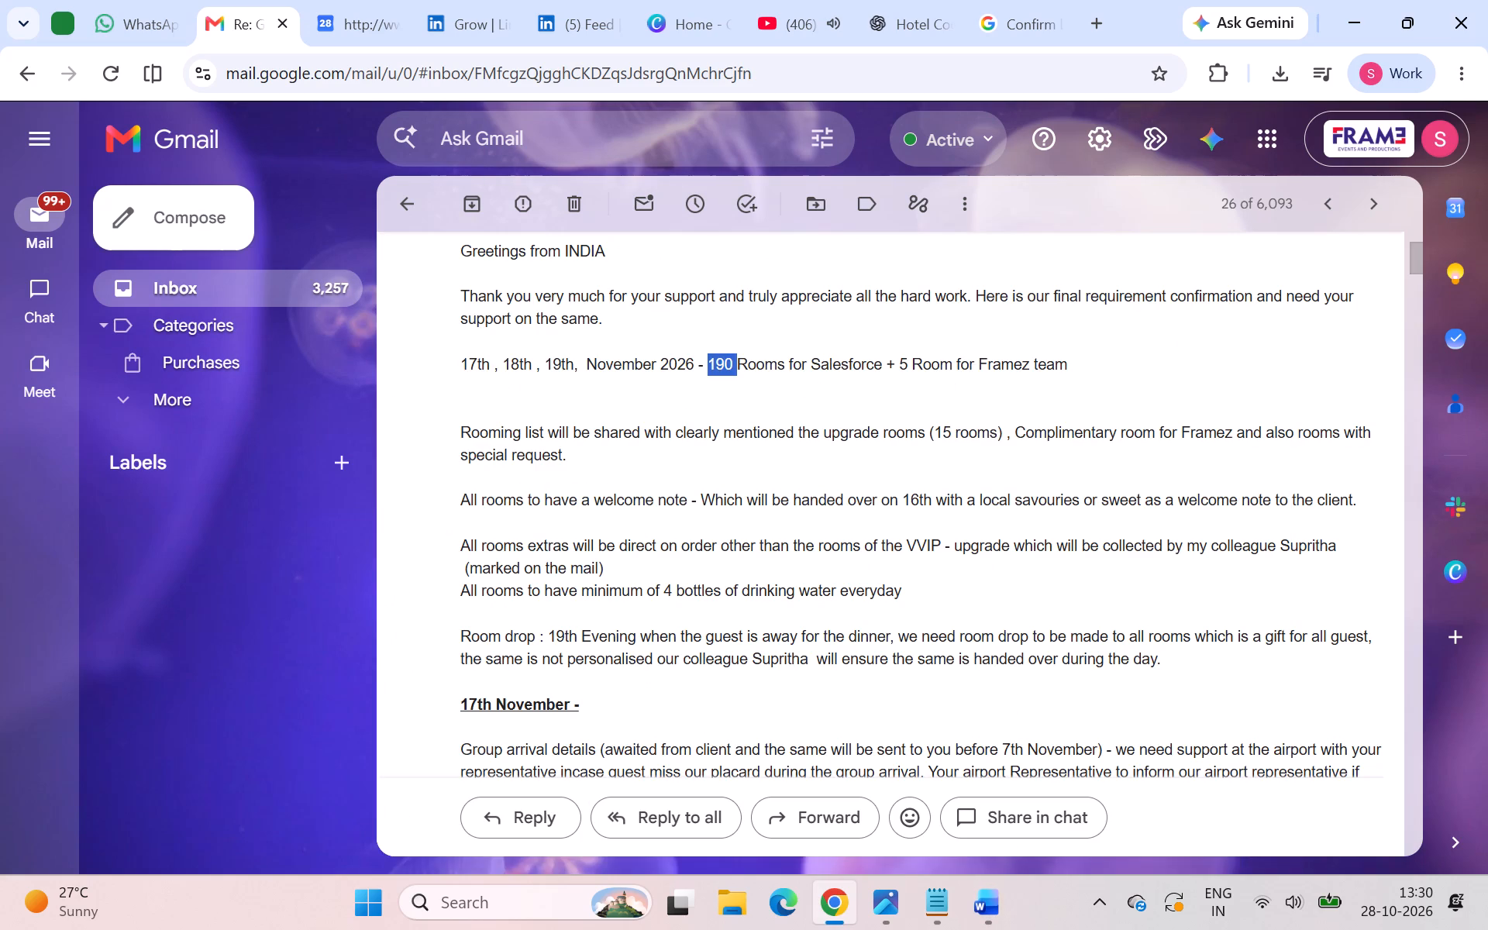
drag(1087, 358, 890, 355)
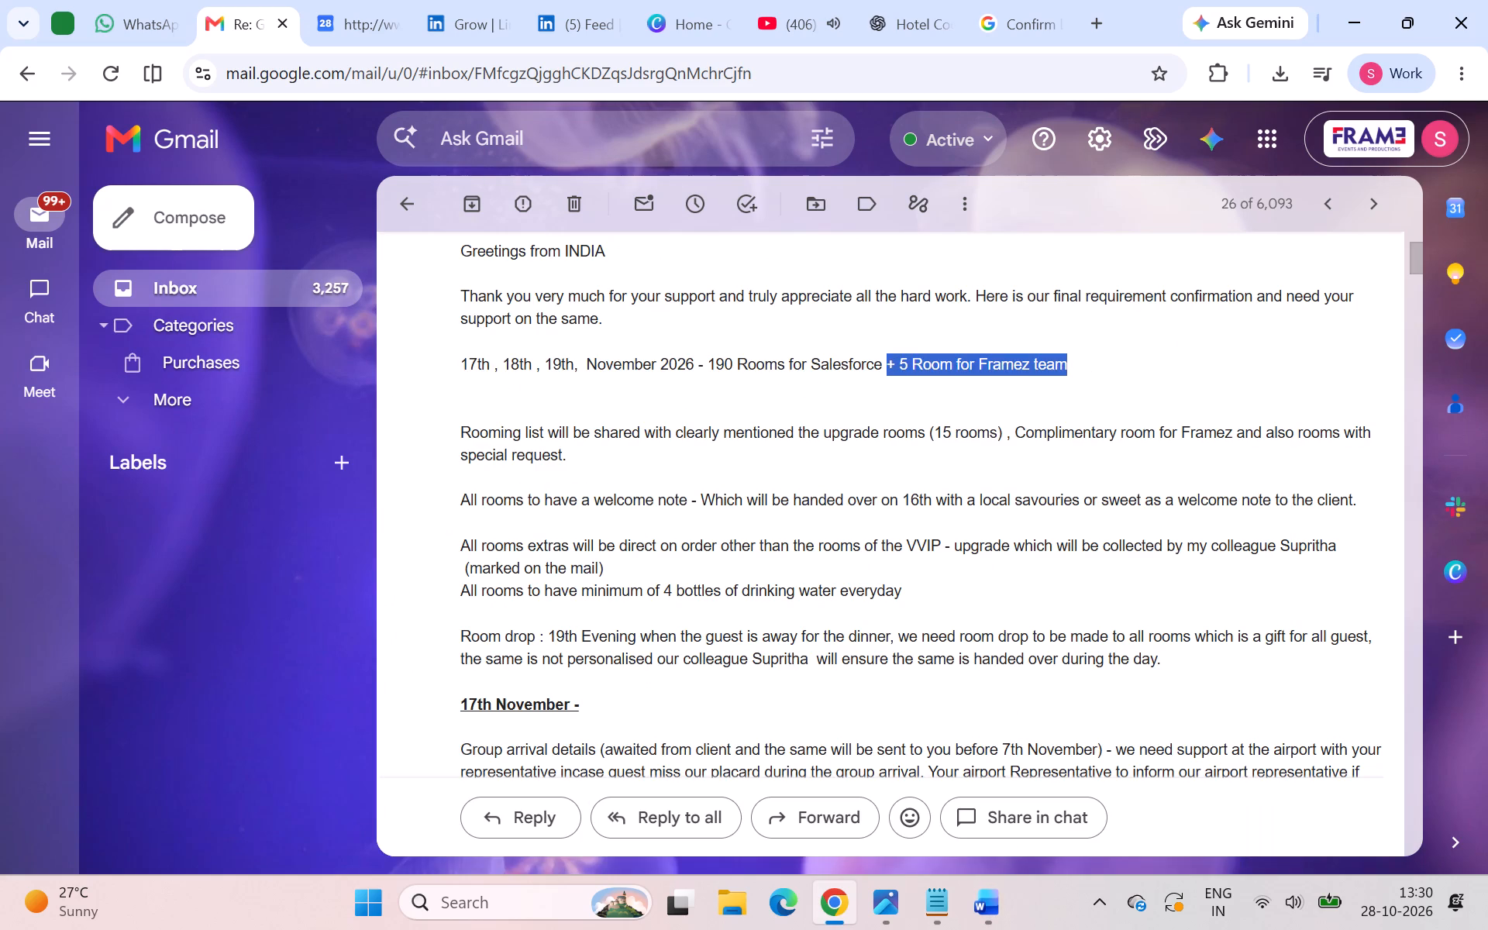
drag(890, 355, 896, 361)
click(871, 433)
click(723, 363)
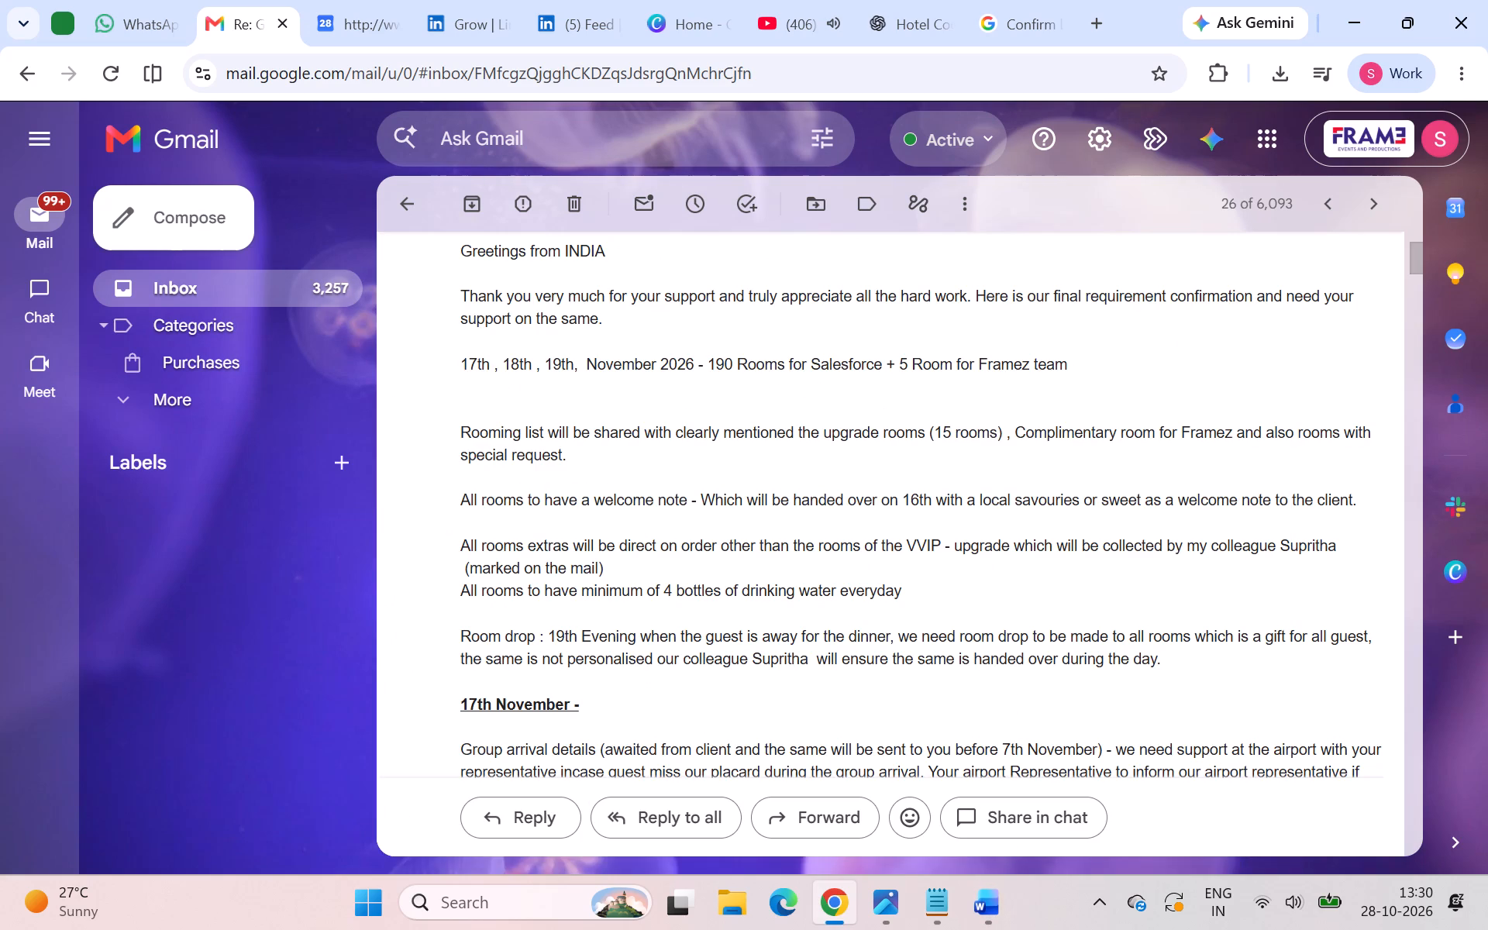
drag(1084, 370, 894, 370)
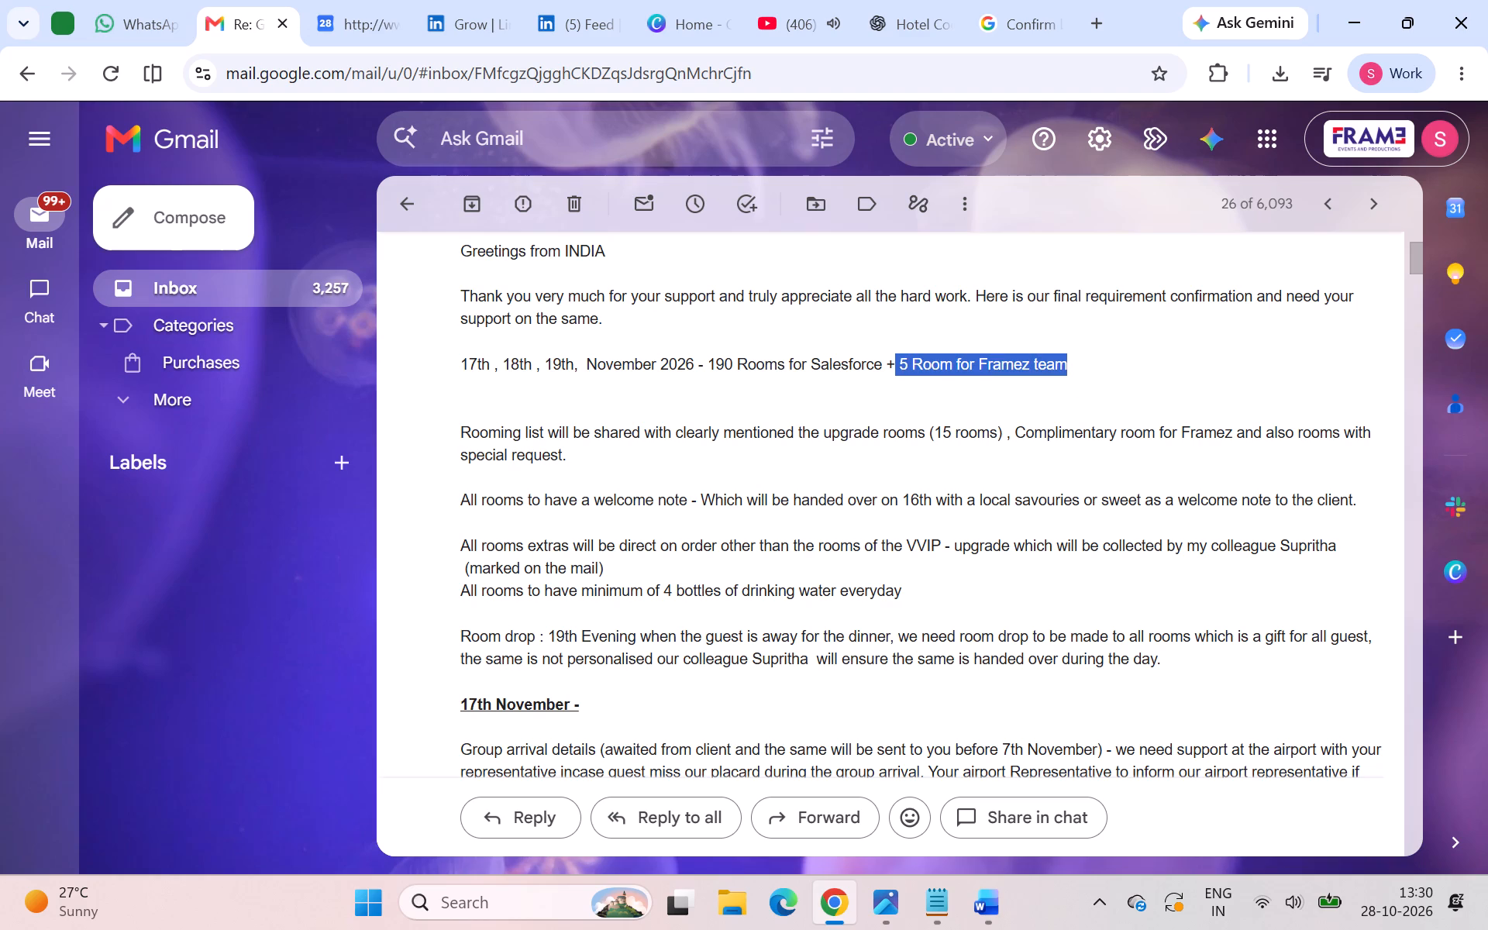
click(874, 391)
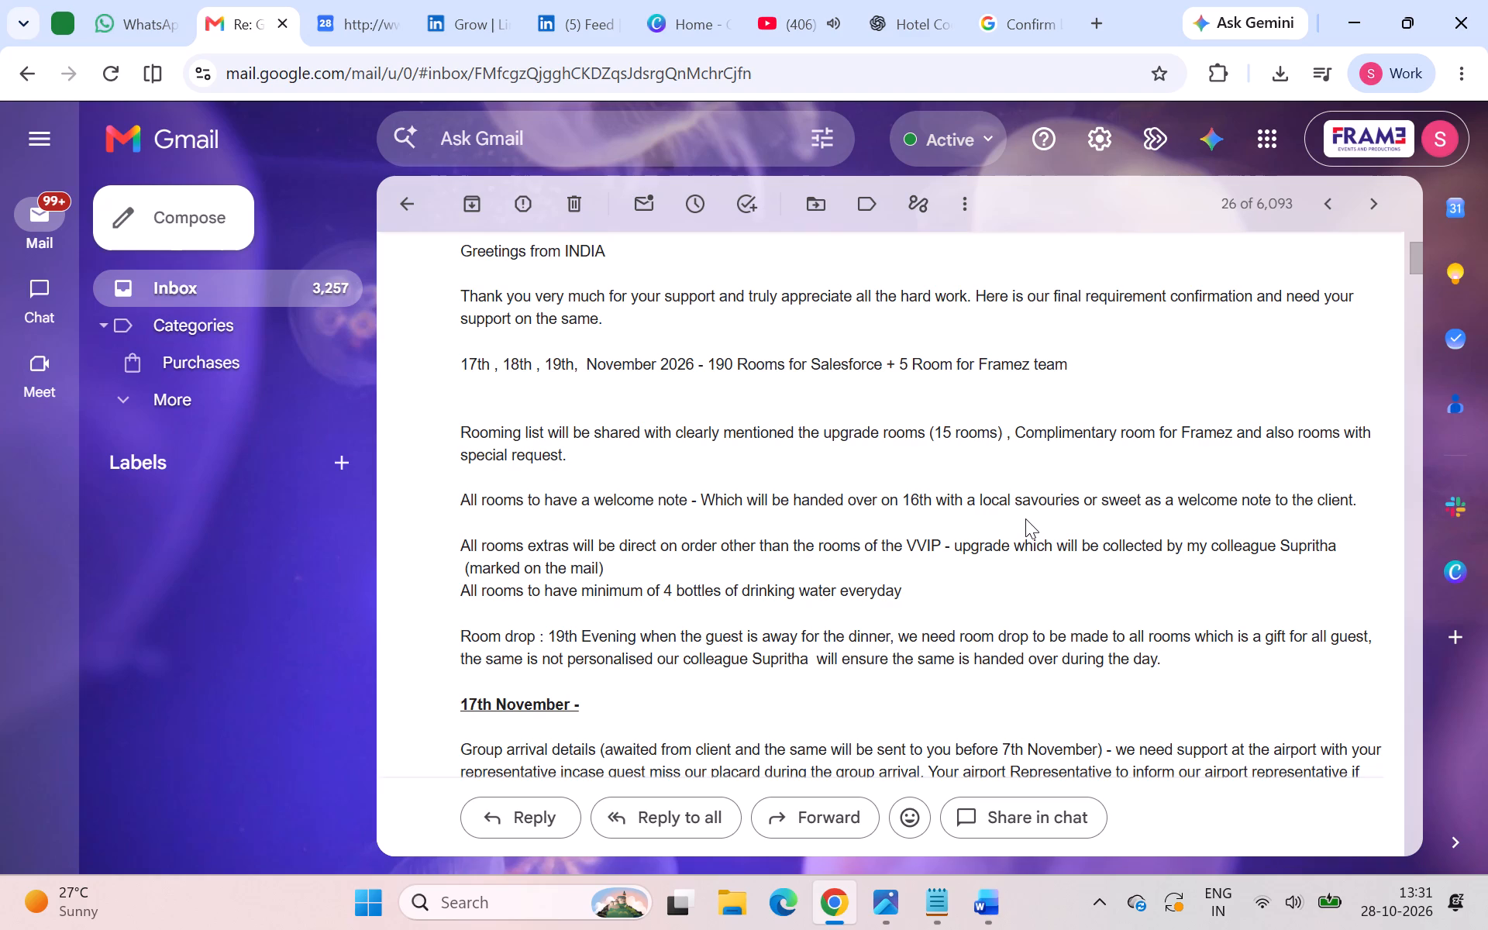
Copy the email sentence about all rooms having a welcome note, handed over on 16th with local savouries or sweets.
drag(1363, 495, 1162, 505)
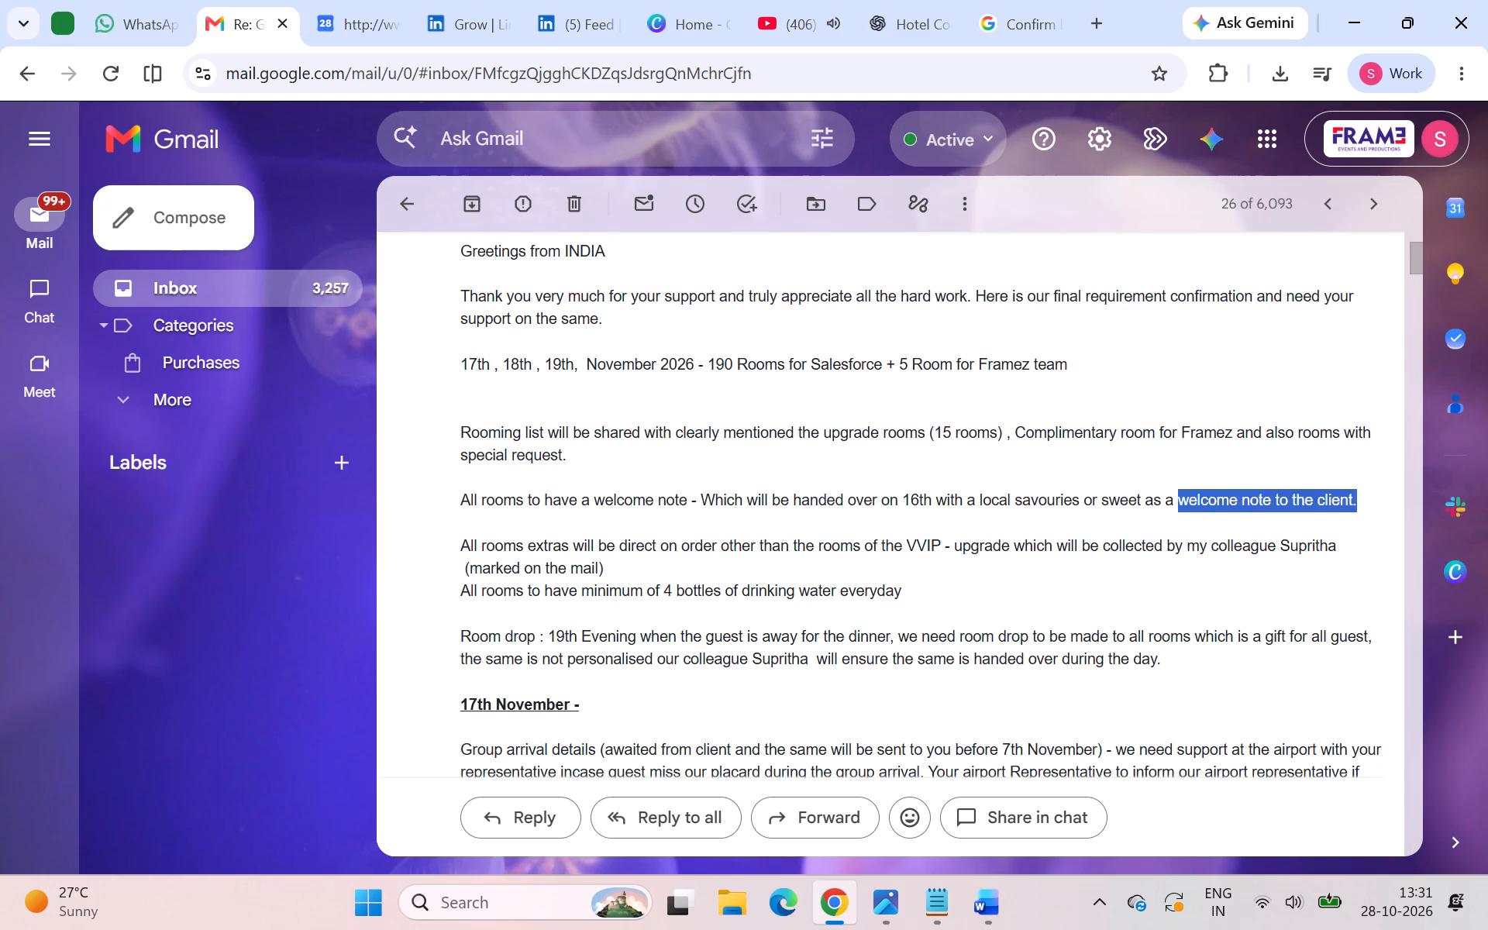
drag(1162, 505, 457, 504)
key(ctrl+c)
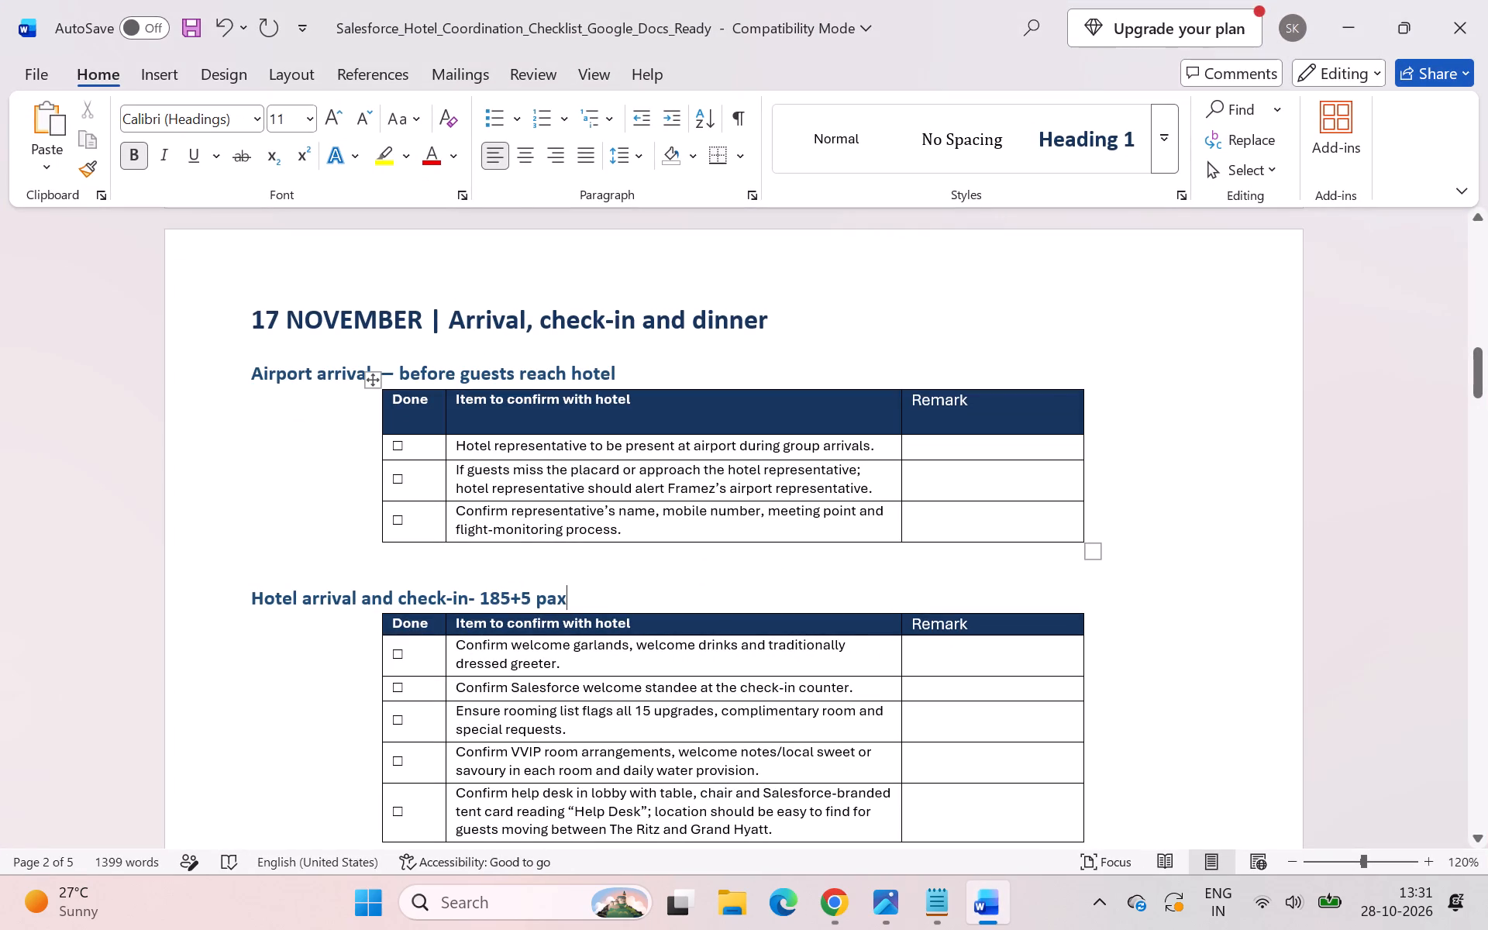
scroll(520, 519, down, 1)
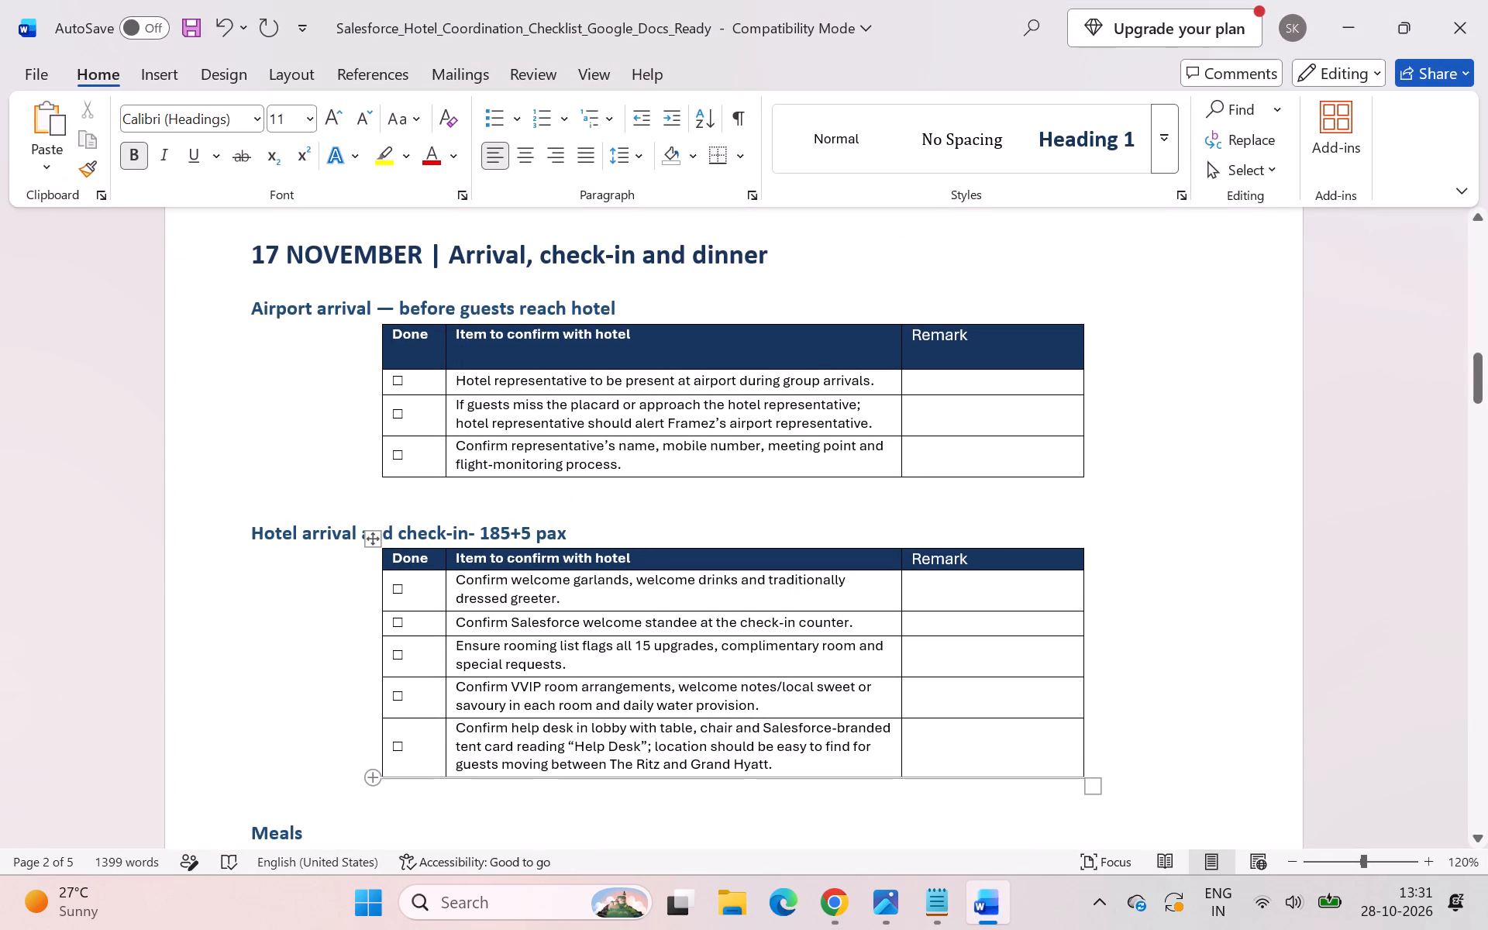
scroll(373, 750, down, 1)
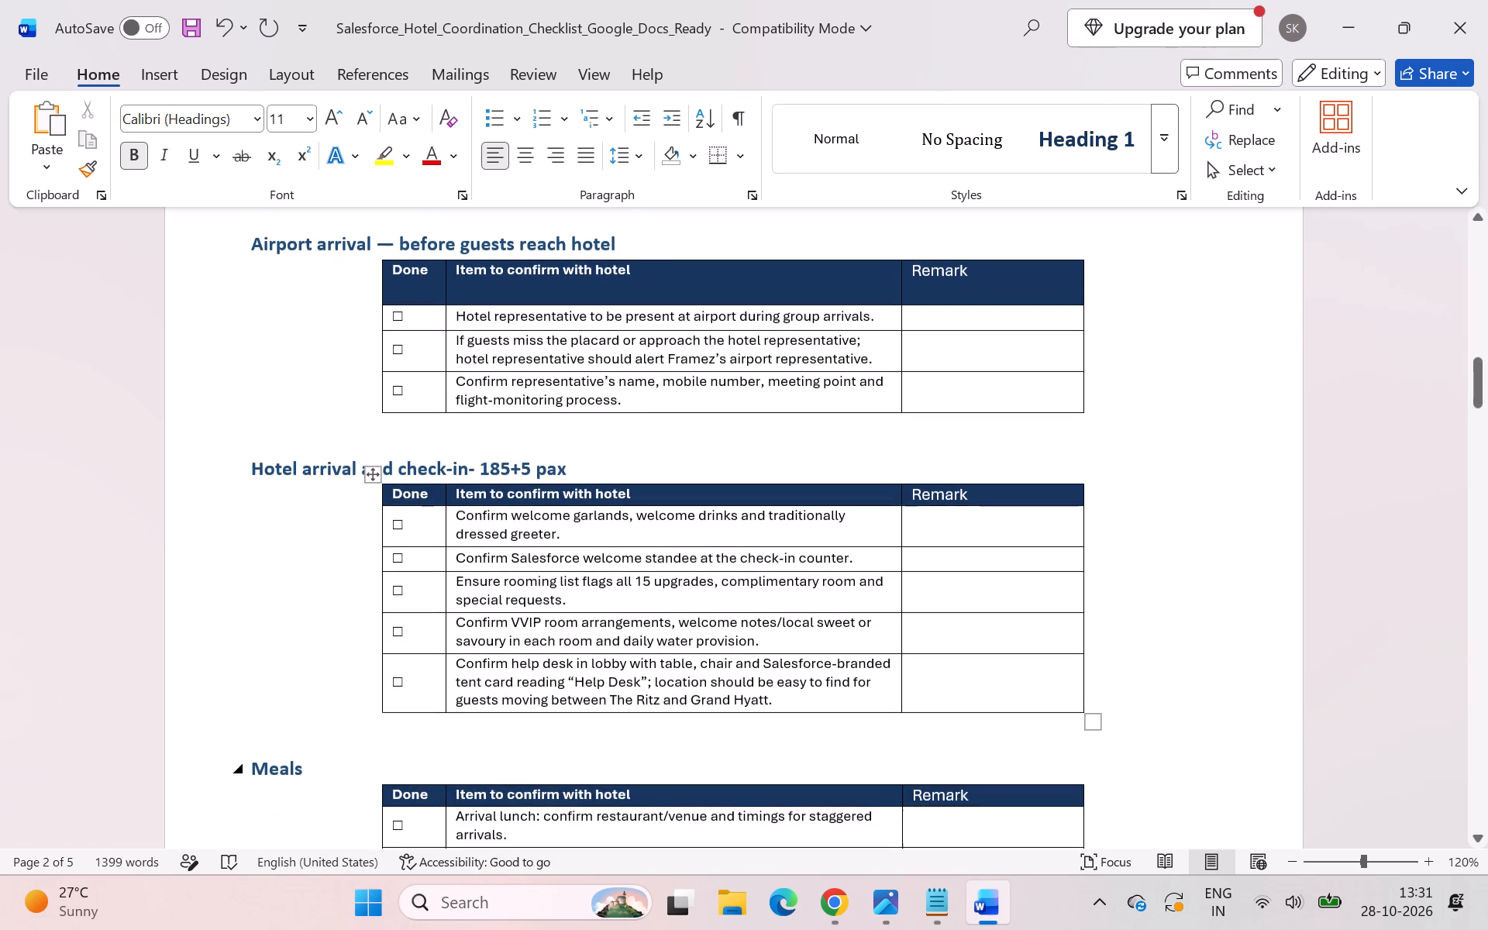
scroll(379, 664, up, 6)
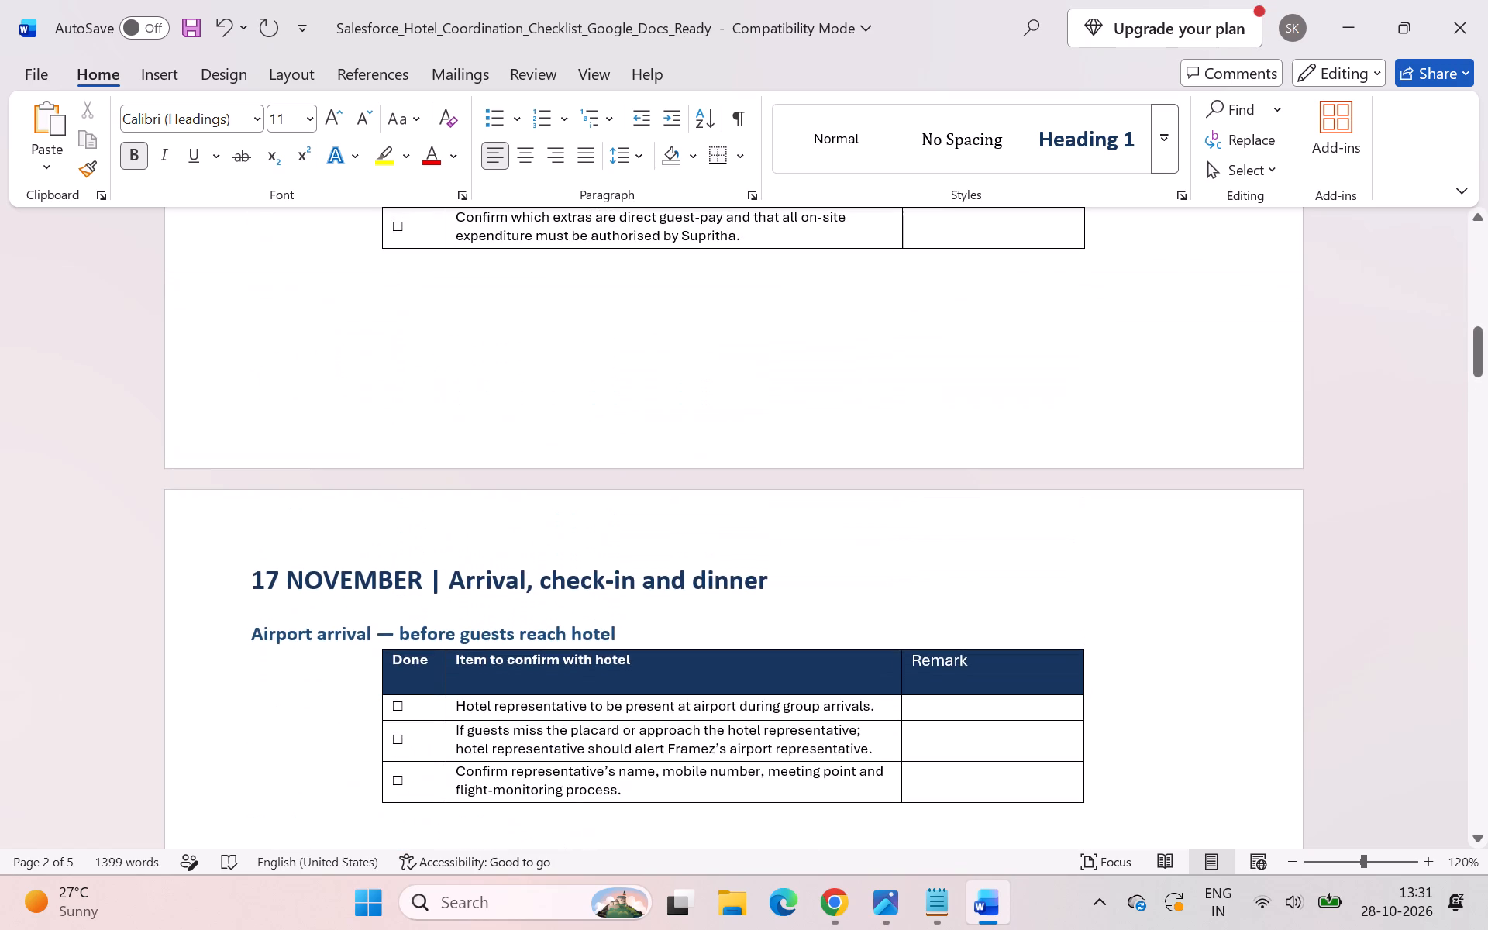
scroll(379, 664, down, 1)
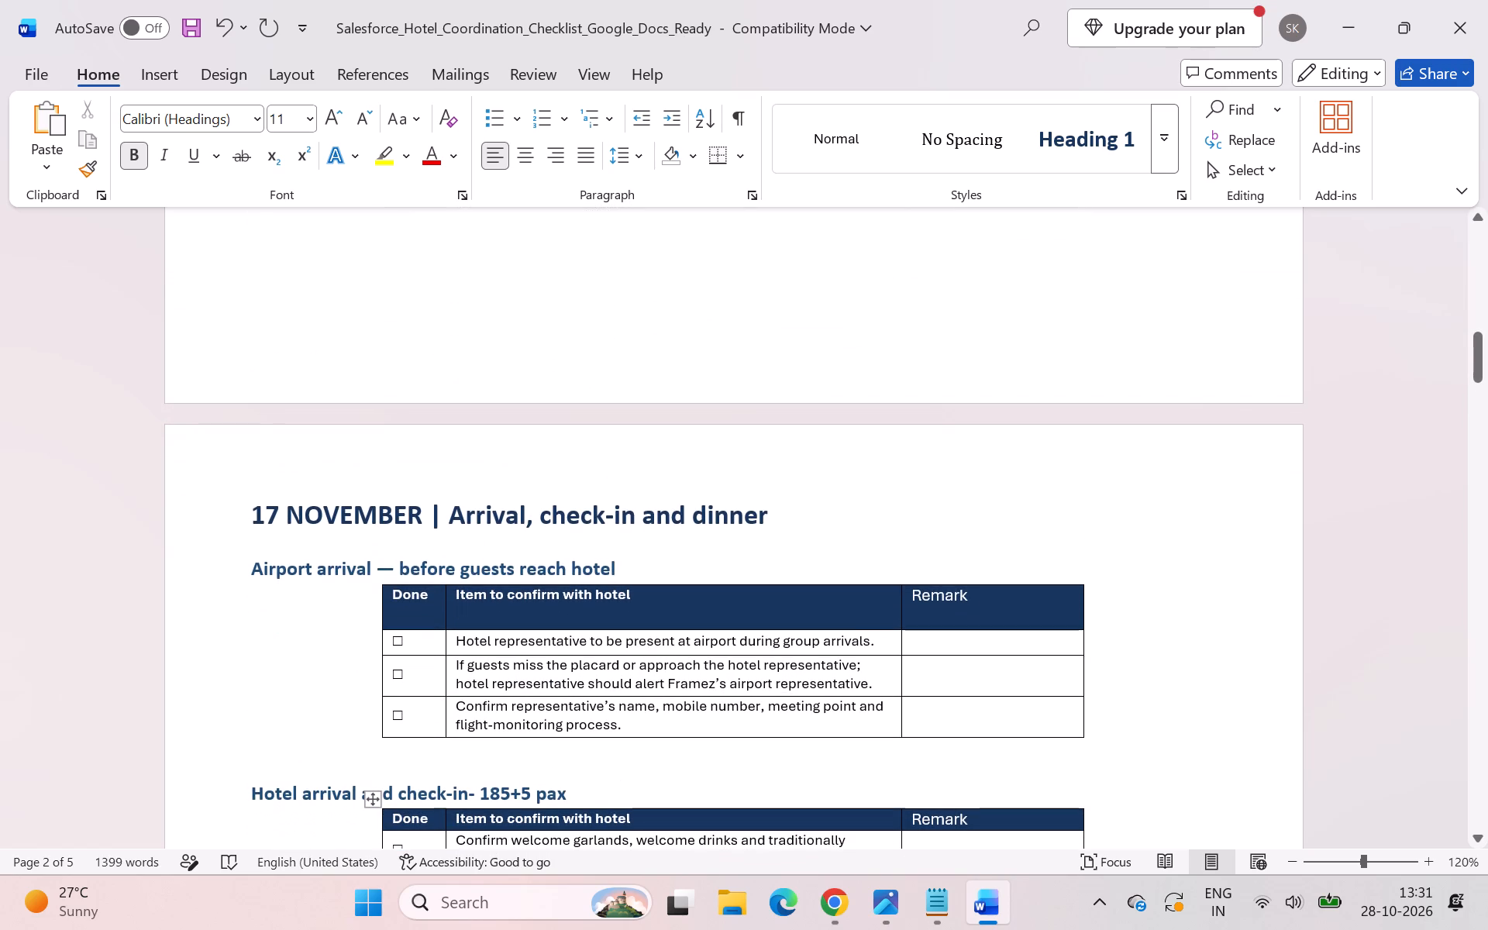
scroll(392, 597, up, 9)
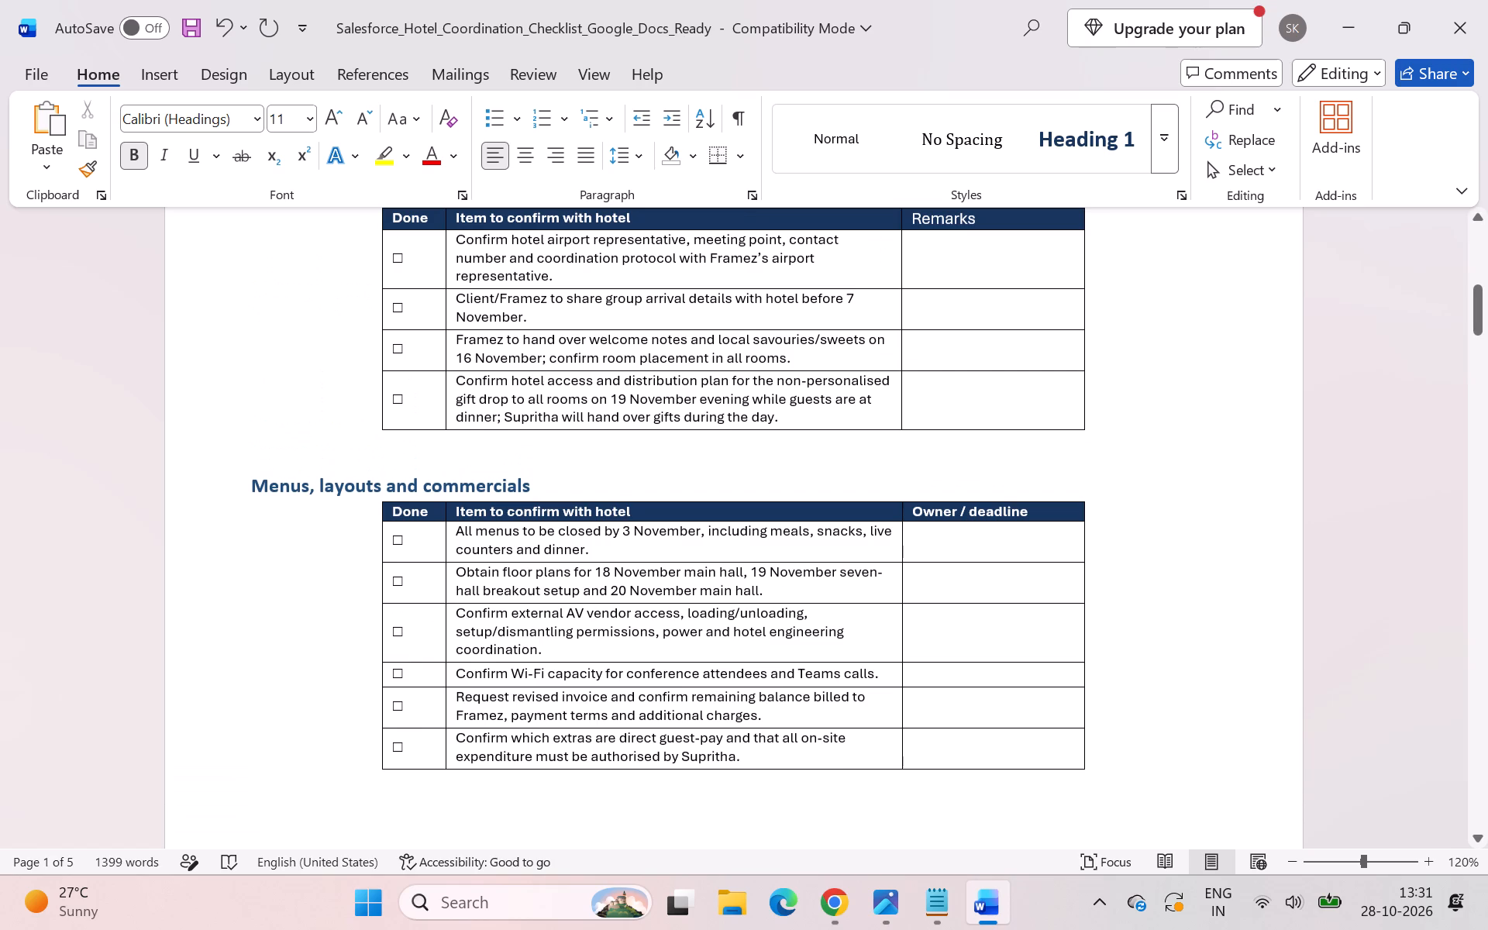
scroll(392, 597, up, 3)
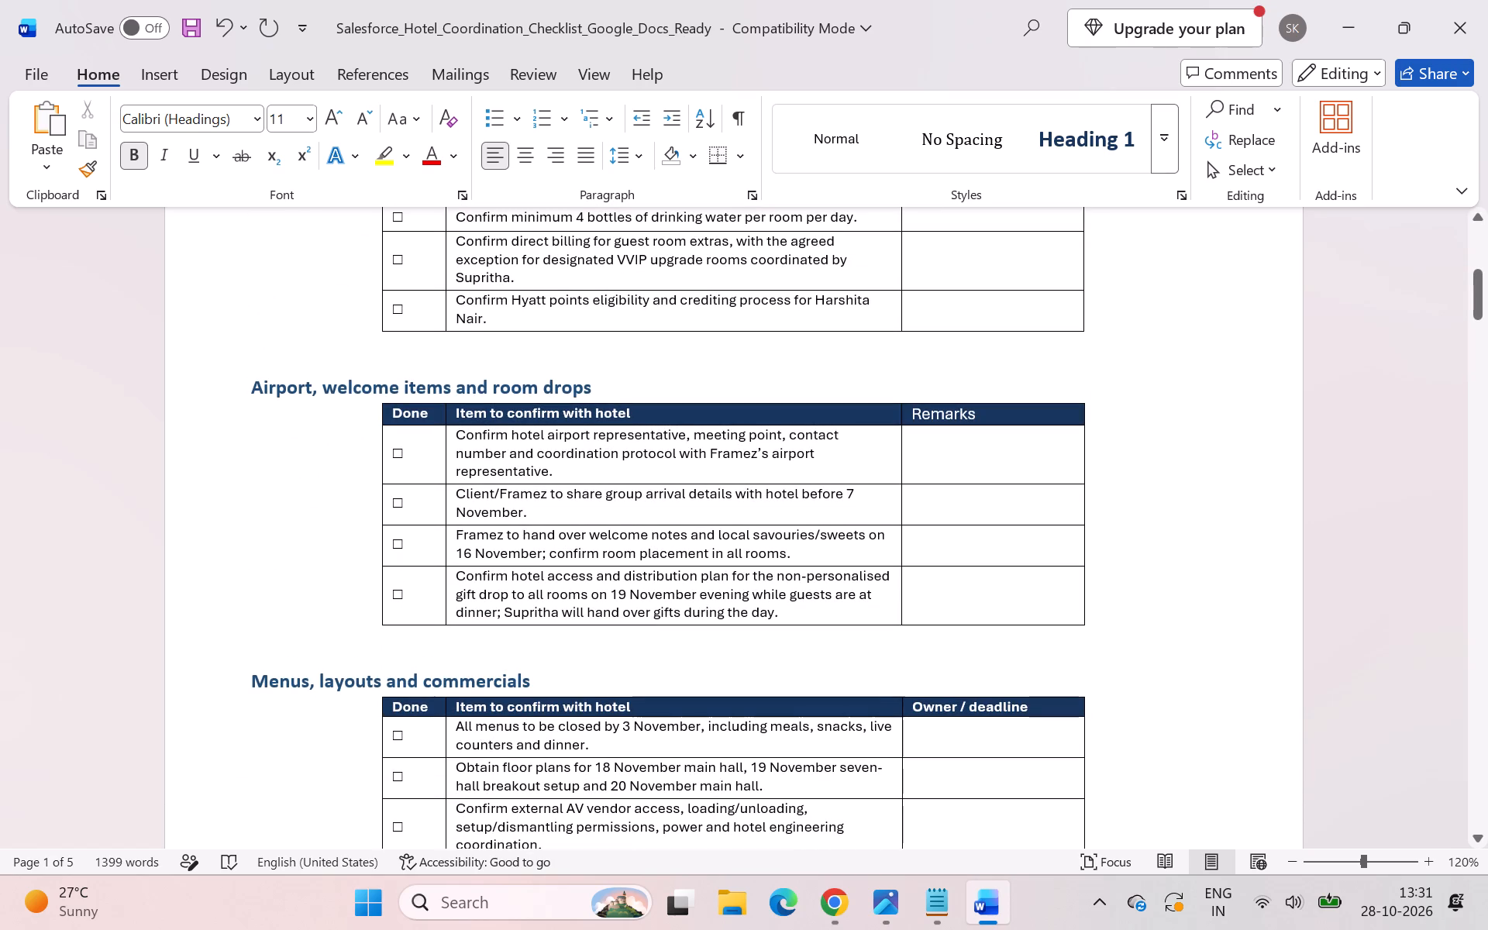
scroll(392, 597, down, 4)
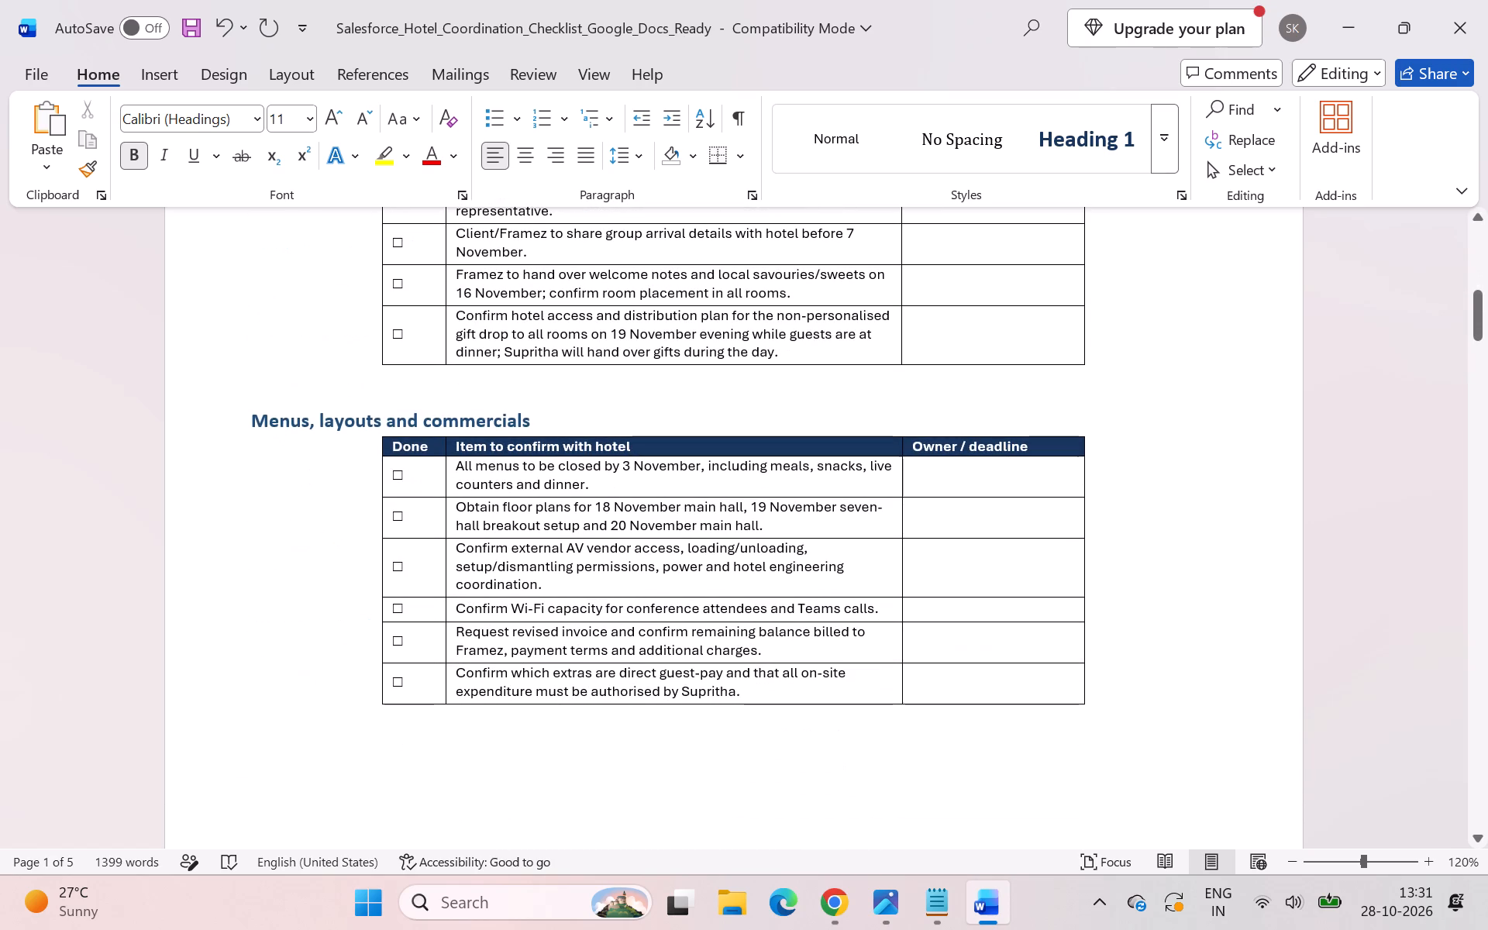
scroll(392, 597, up, 11)
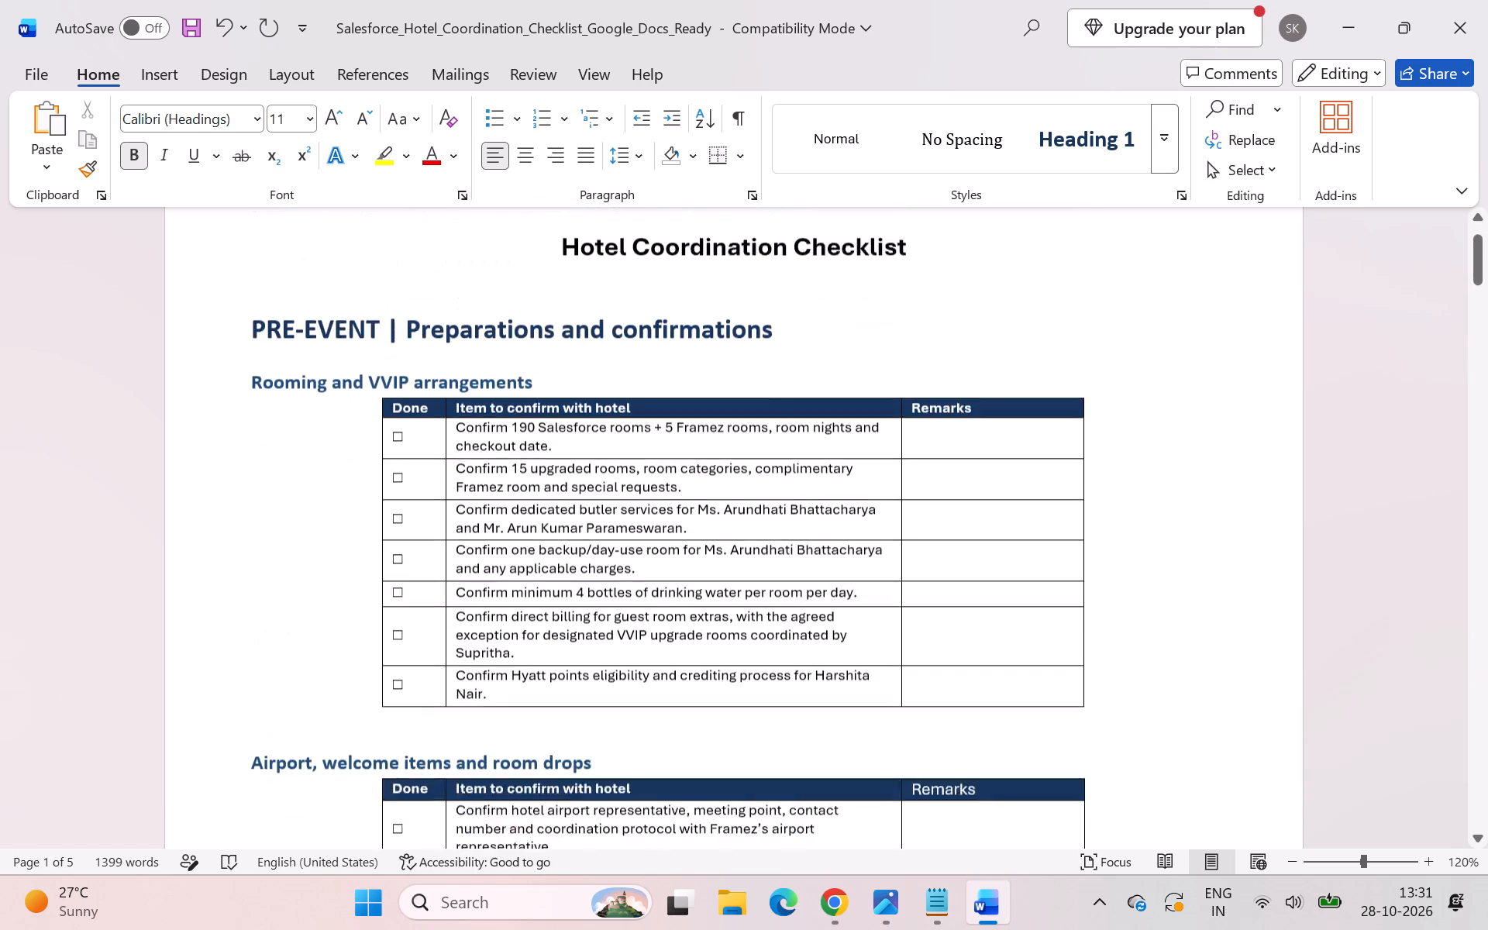
scroll(392, 597, down, 7)
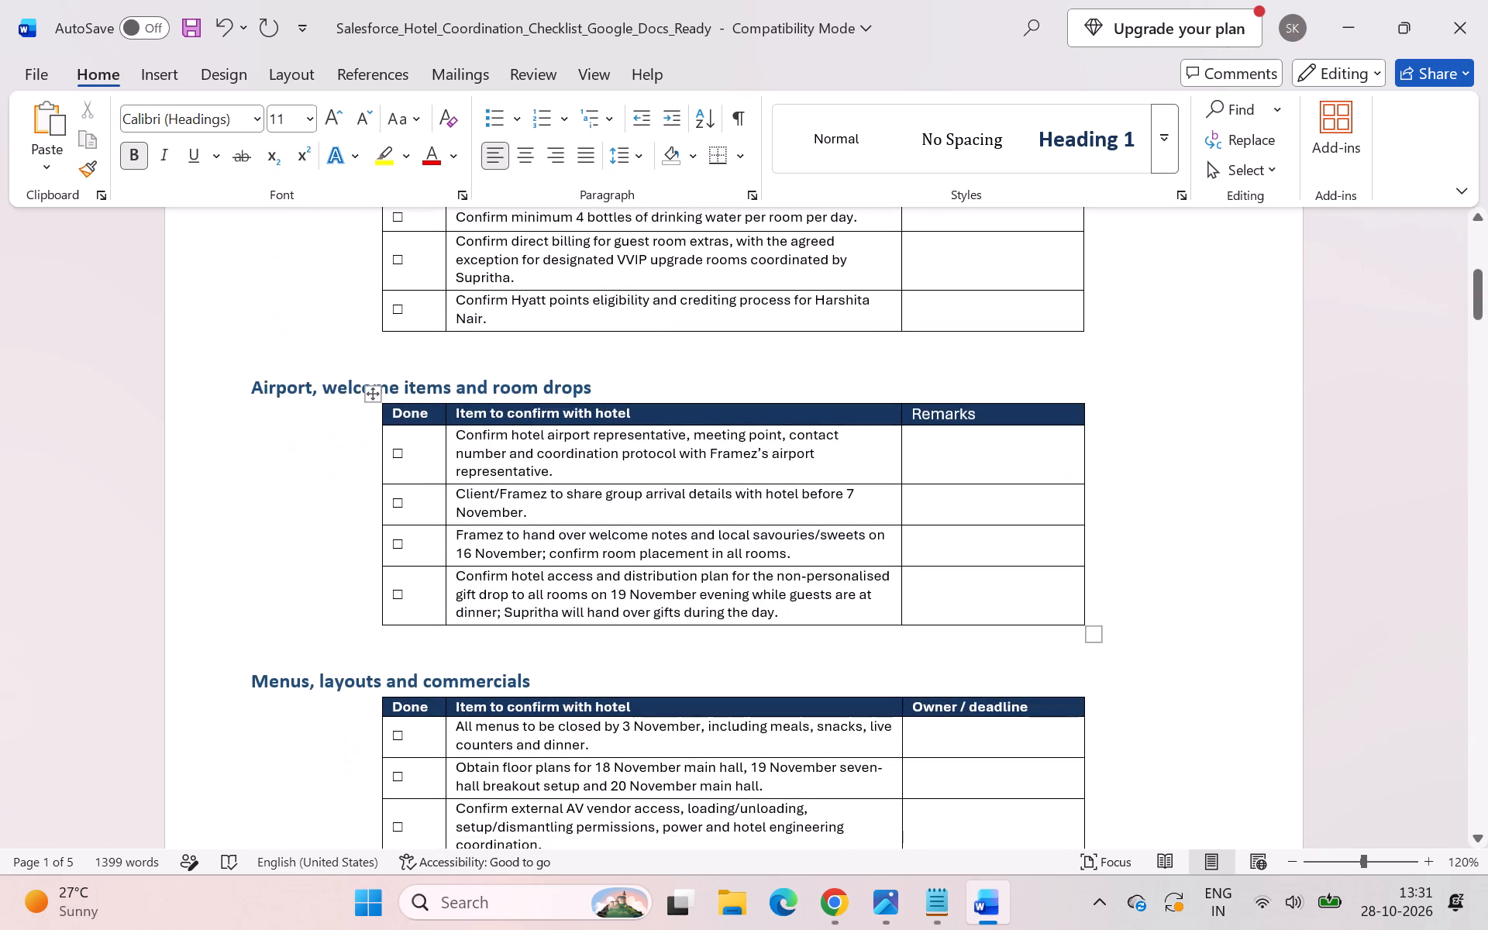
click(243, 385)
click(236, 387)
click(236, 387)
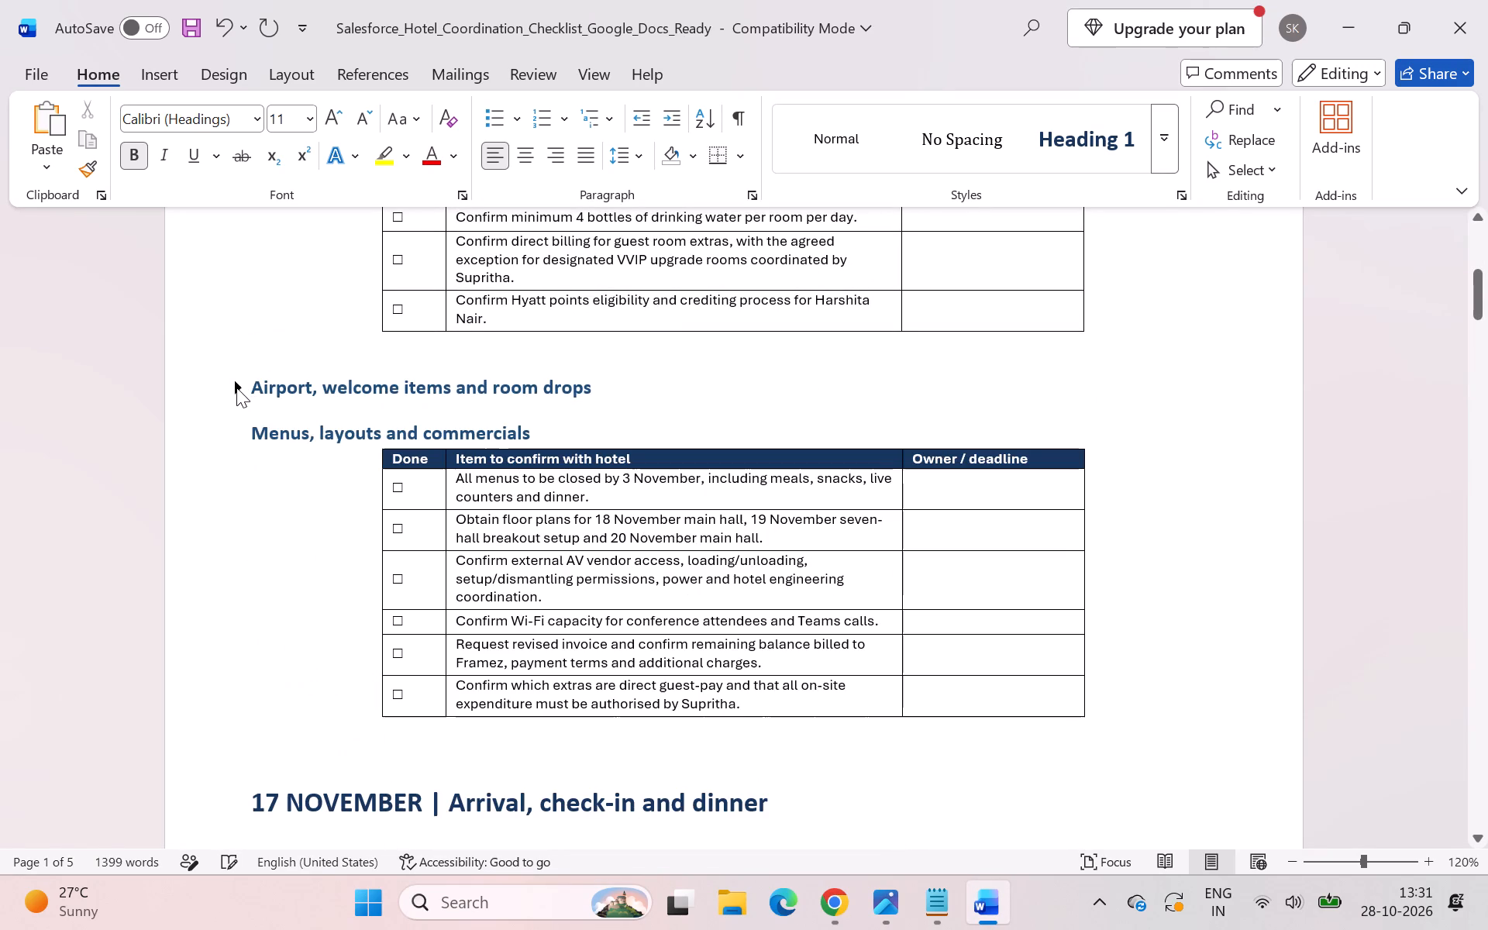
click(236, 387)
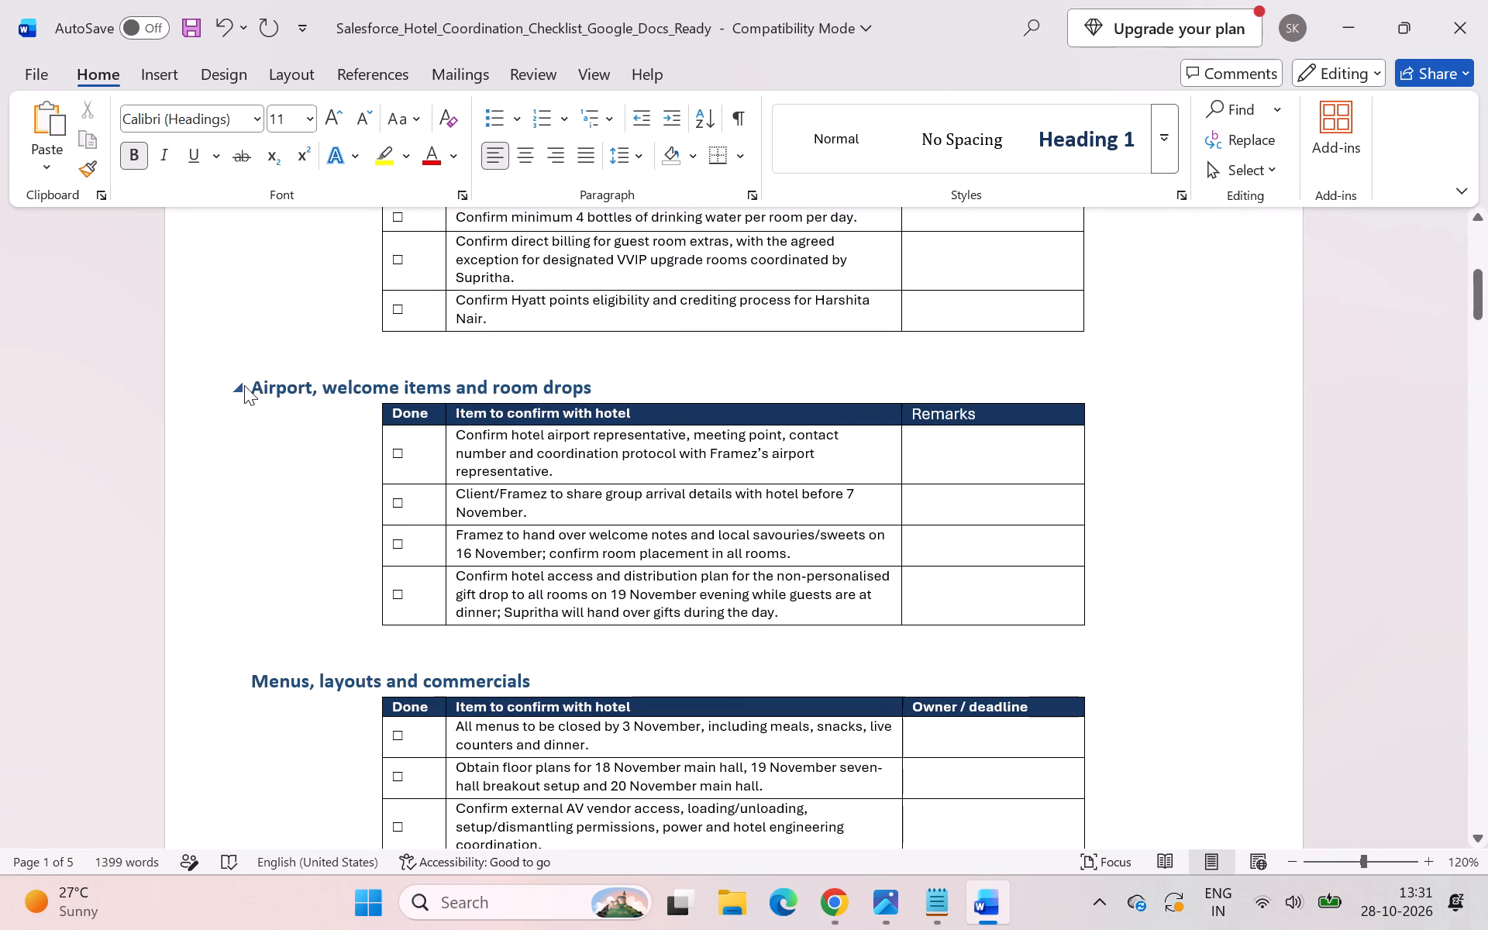
Copy the "Airport, welcome items and room drops" heading together with its checklist table.
drag(247, 373, 897, 618)
key(ctrl+c)
scroll(897, 615, down, 12)
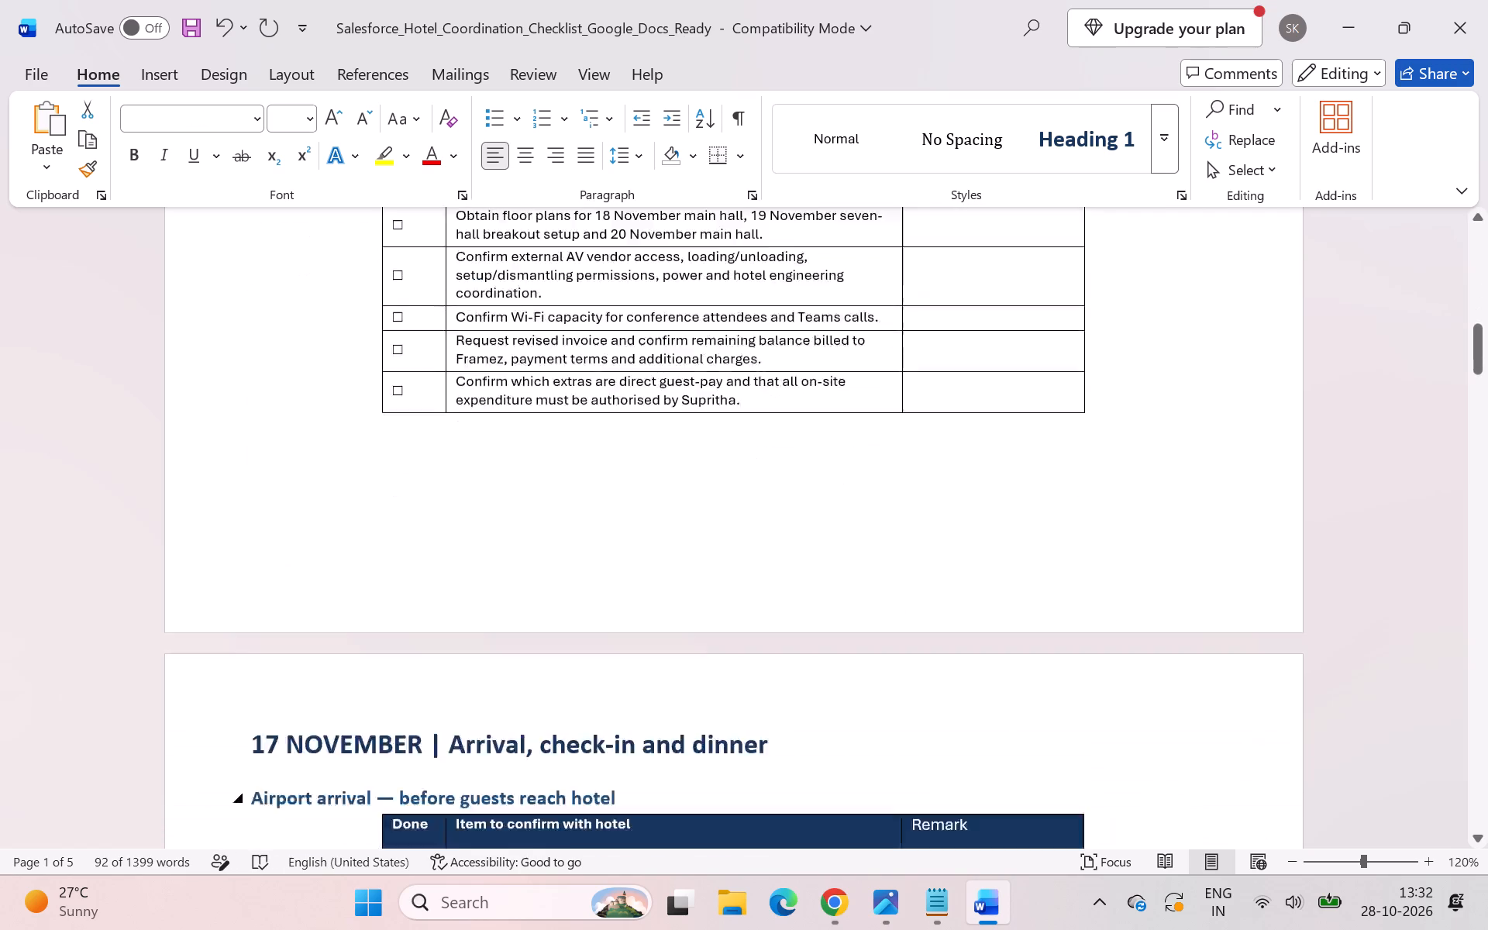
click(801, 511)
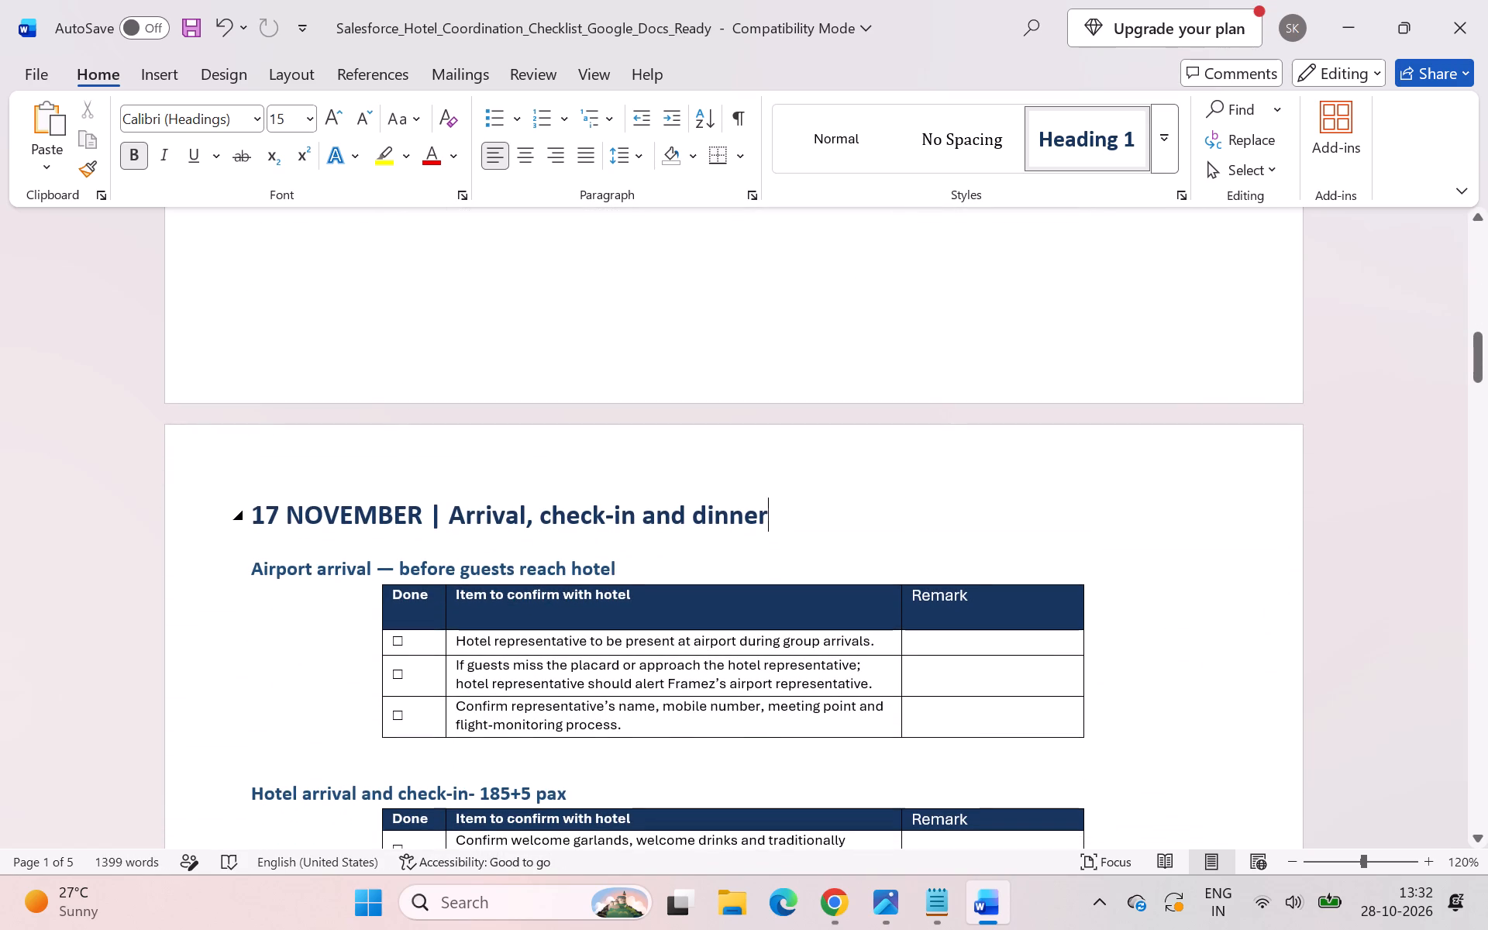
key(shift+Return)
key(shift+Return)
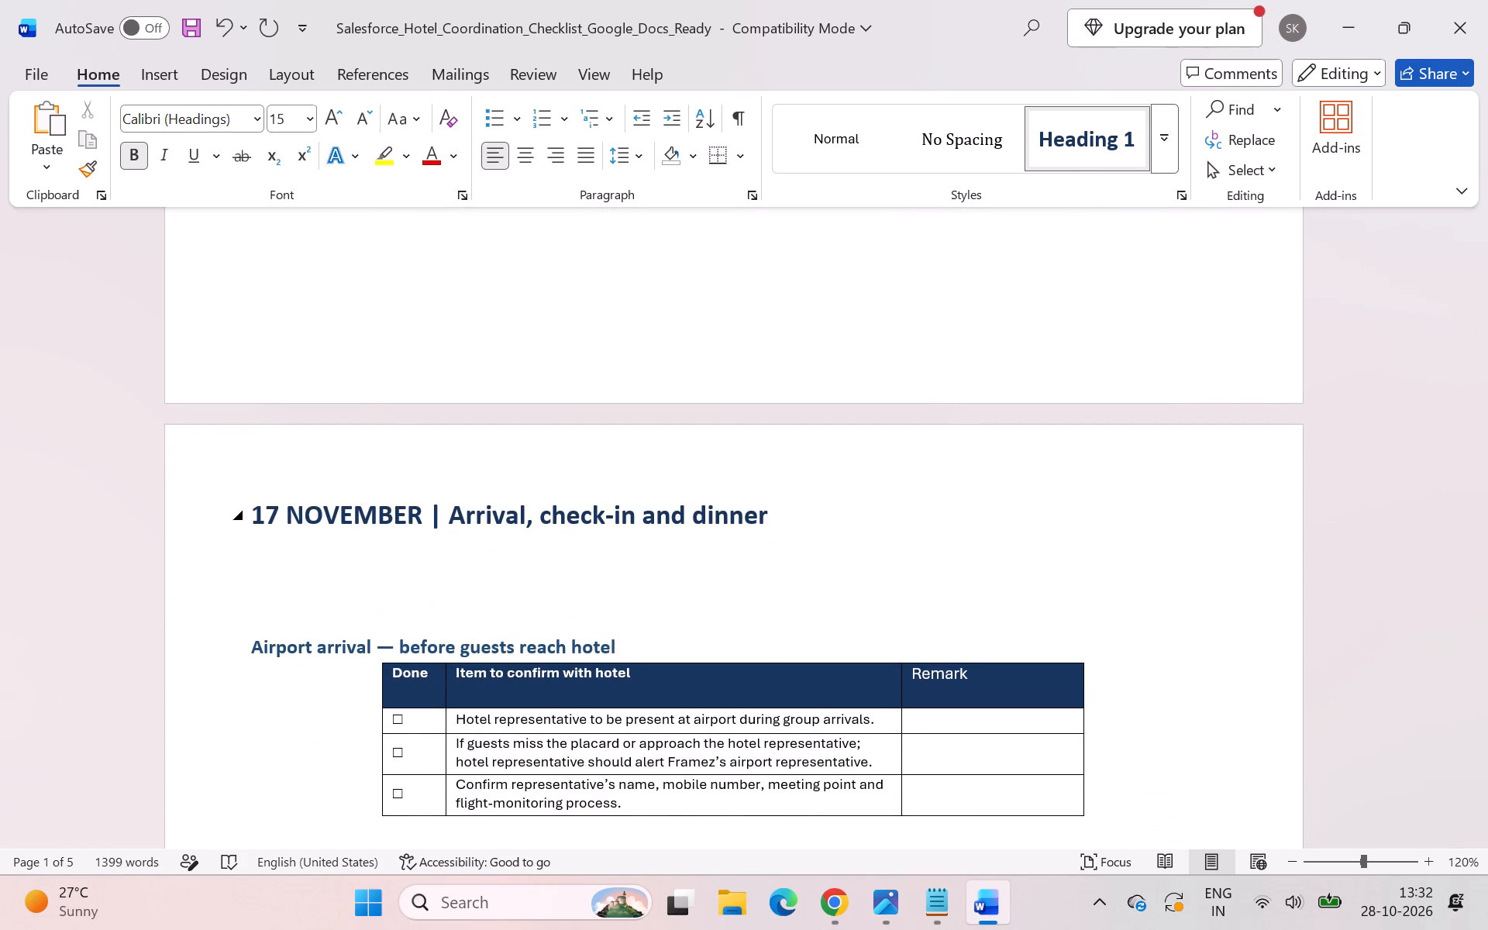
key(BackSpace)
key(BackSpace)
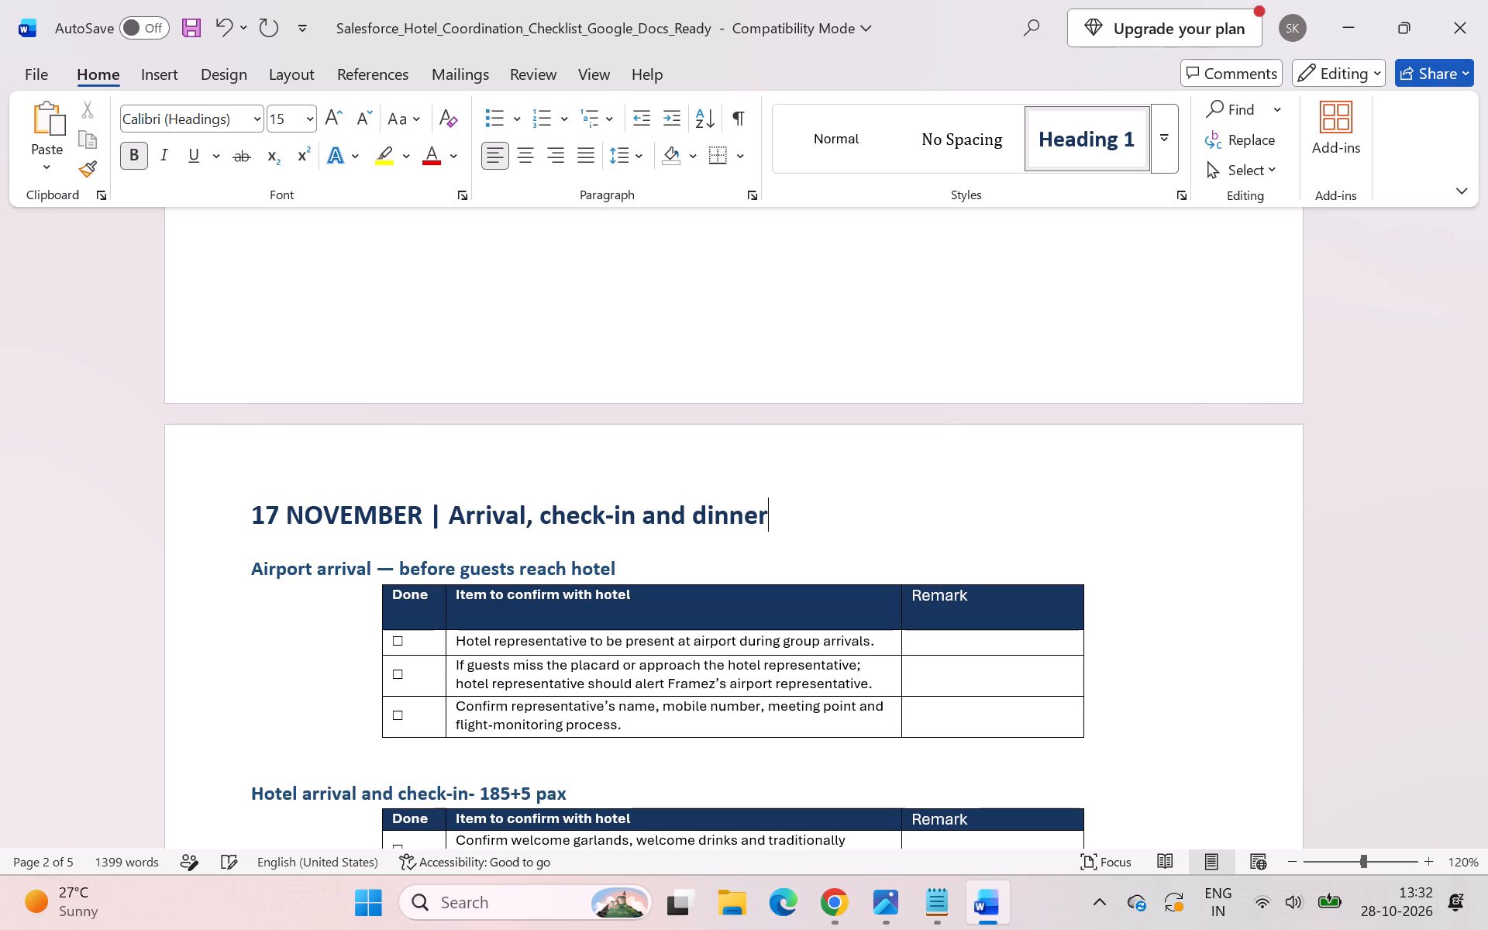
Insert two line breaks before the "17 NOVEMBER" heading and, after a hyphen on the blank line above it, paste the copied section.
click(251, 501)
click(268, 479)
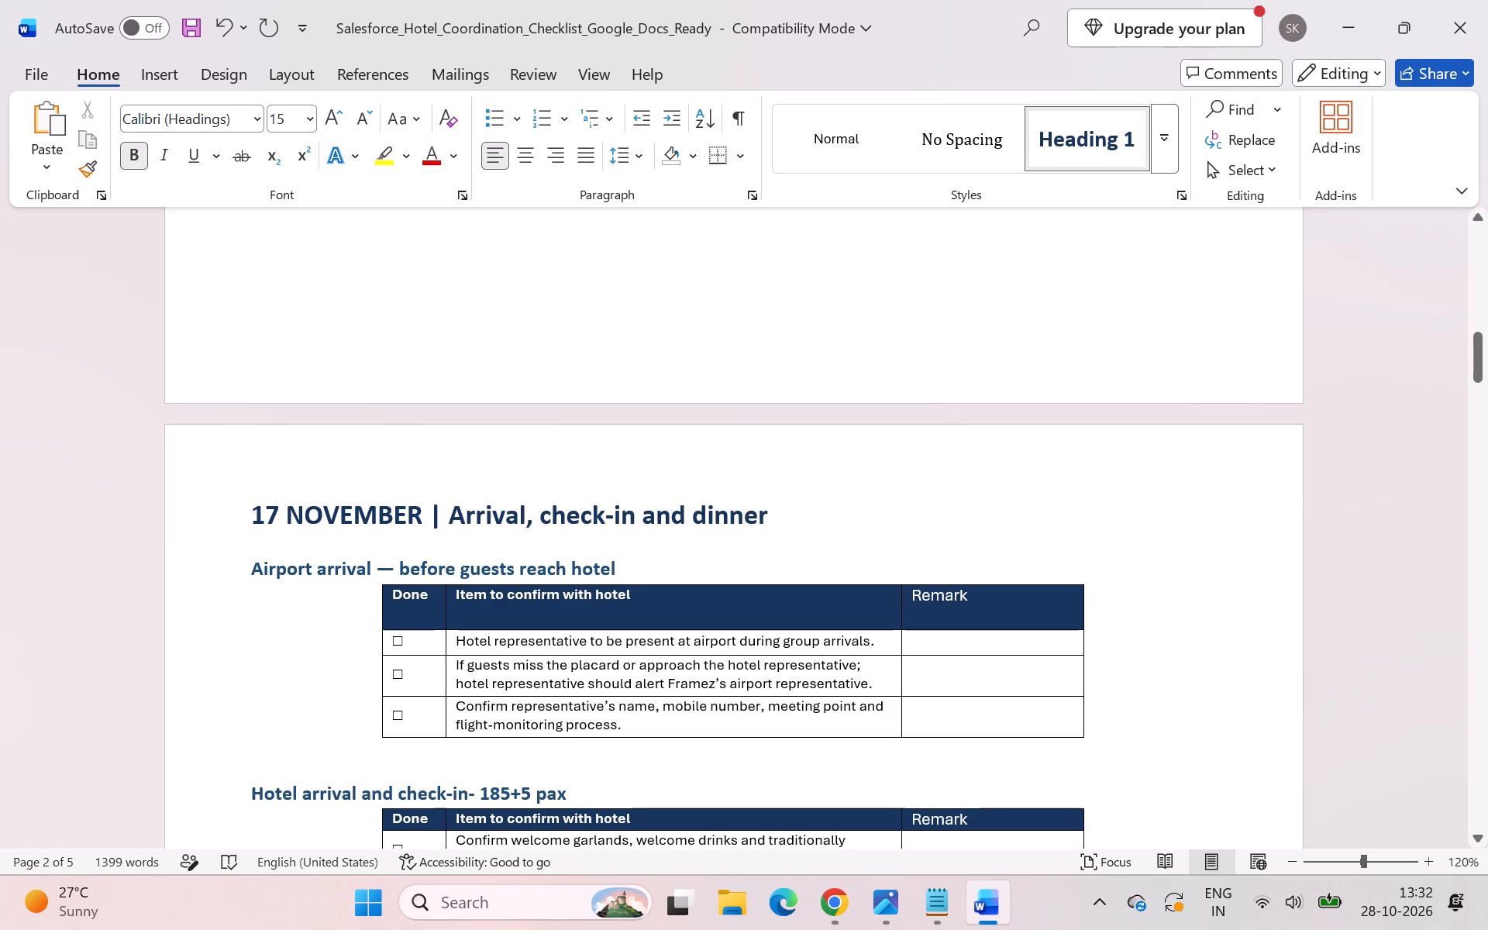
click(250, 489)
key(shift+Return)
key(shift+Return)
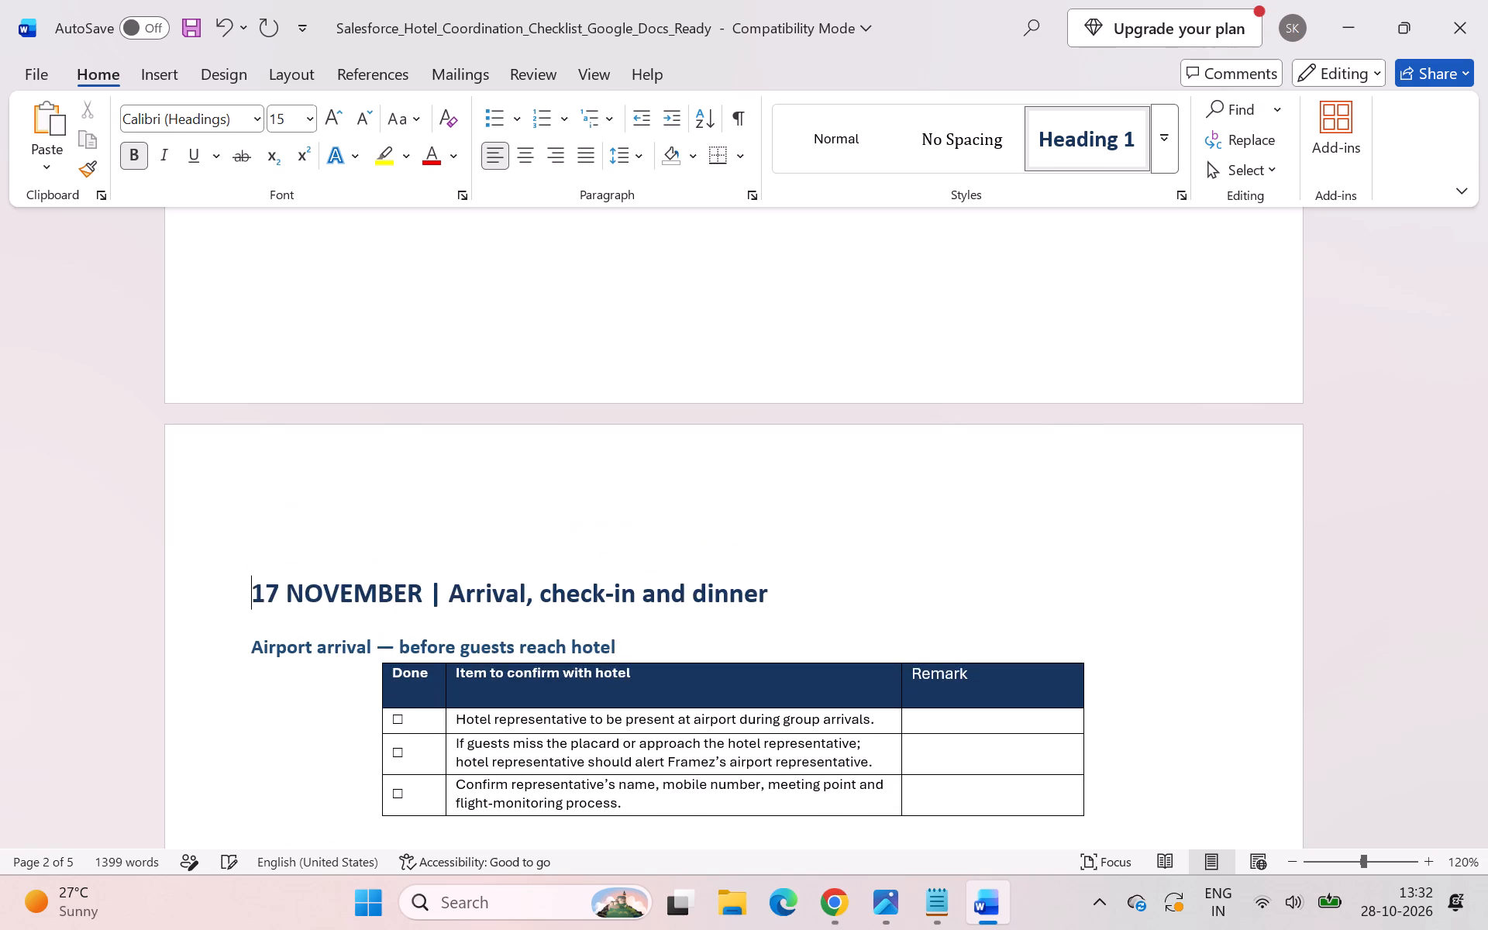
click(259, 515)
key(minus)
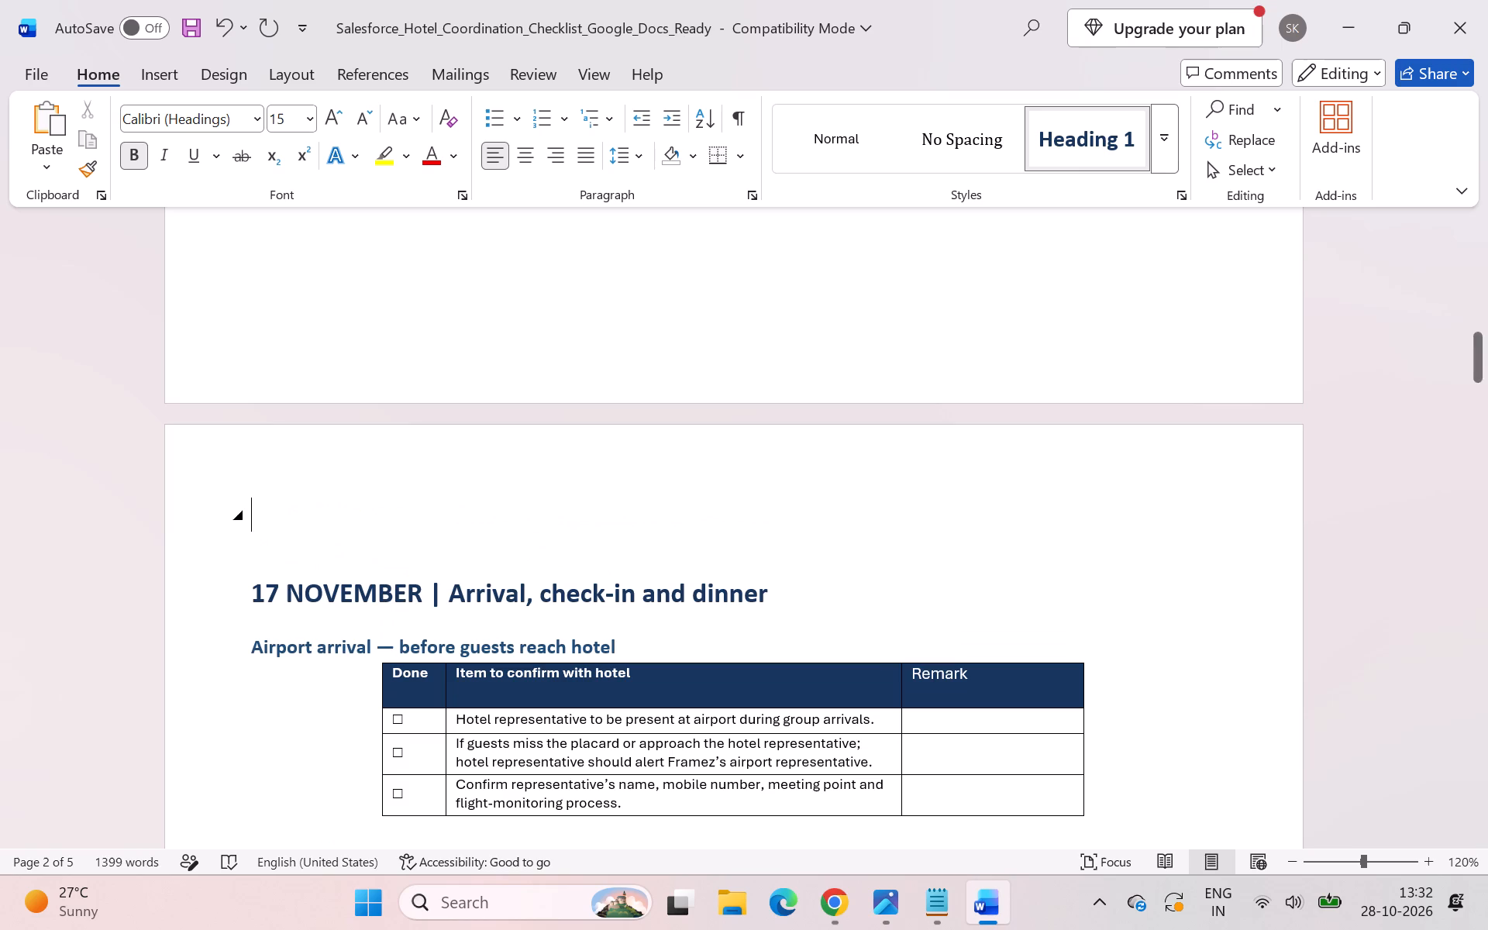
key(ctrl+v)
Insert two line breaks between the hyphen and the pasted "Airport, welcome items and room drops" heading.
scroll(457, 524, up, 1)
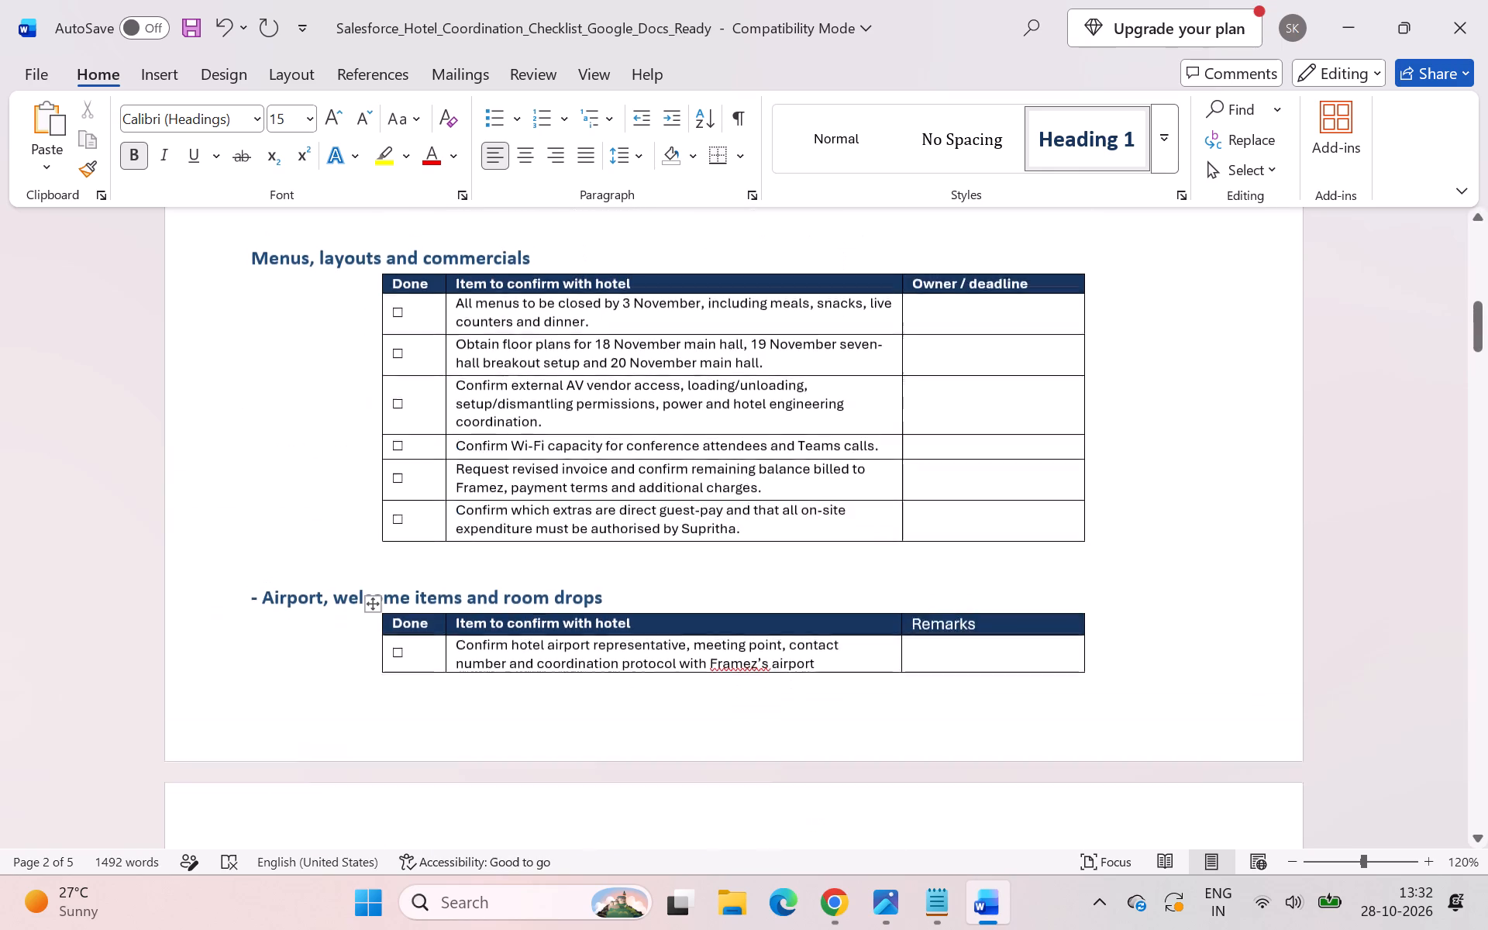
scroll(457, 524, up, 1)
click(257, 594)
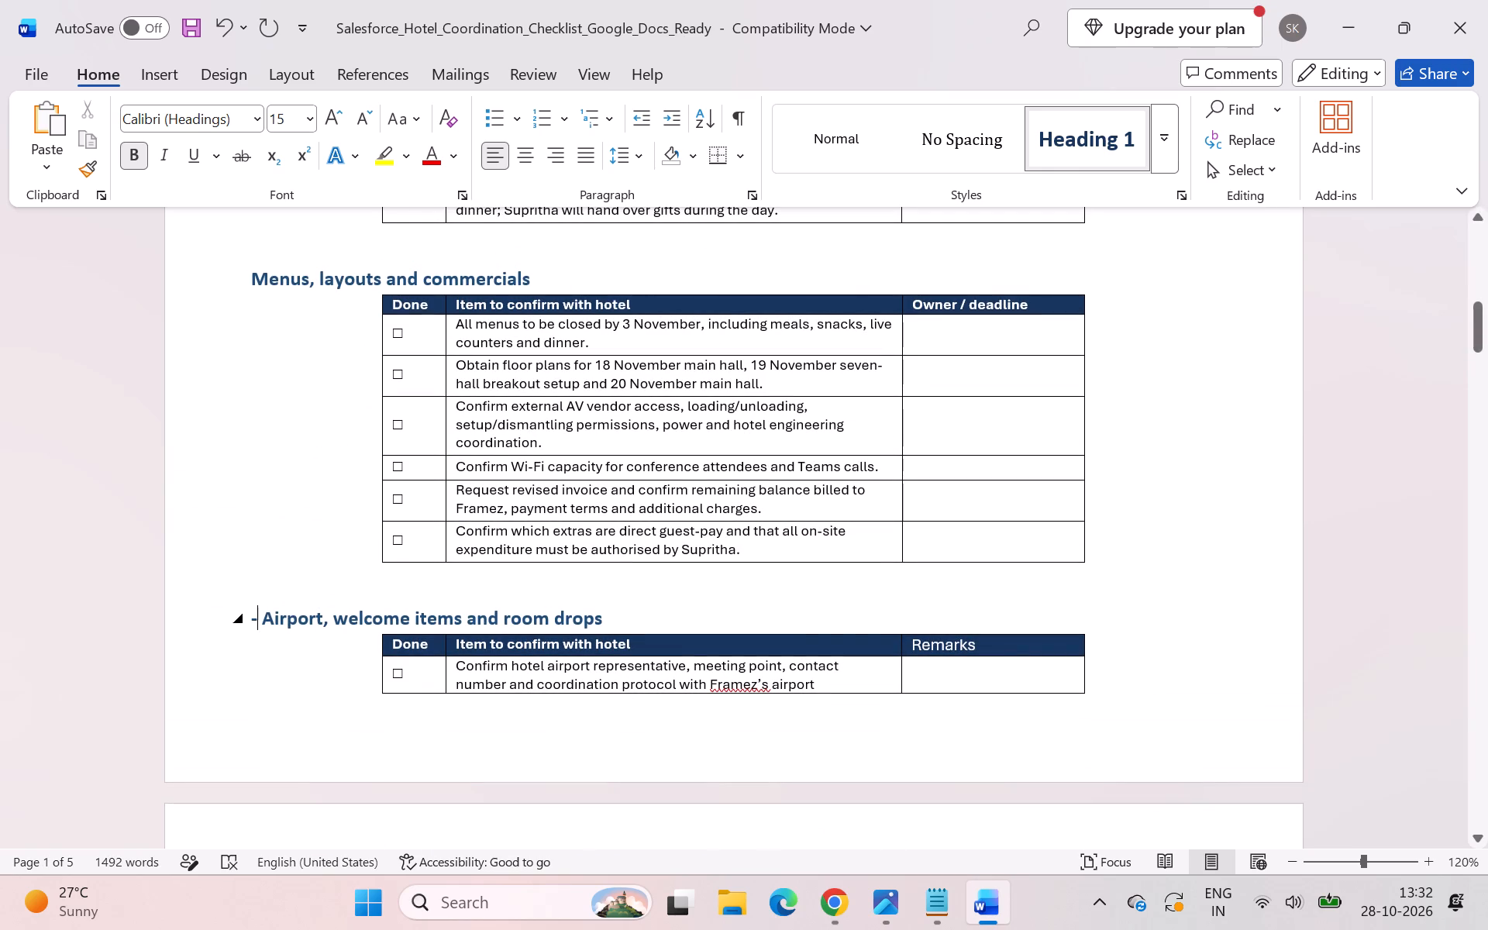
key(shift+Return)
key(shift+Return)
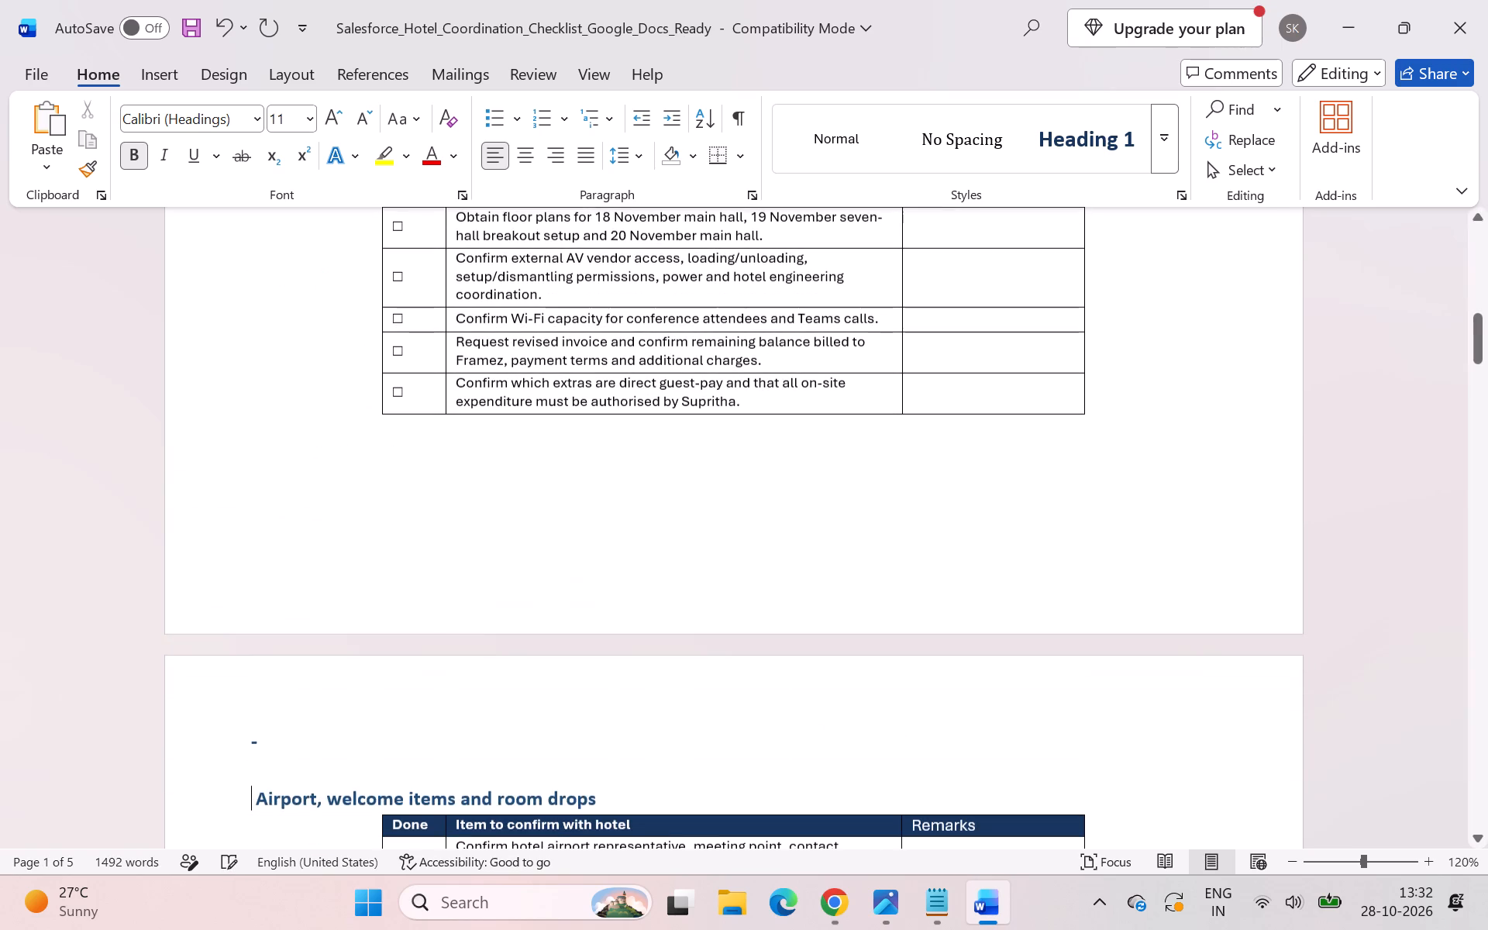
Add the date line "16 NOVEMBER" above the pasted section by copying "17 NOVEMBER" and changing the day to 16.
scroll(336, 615, down, 1)
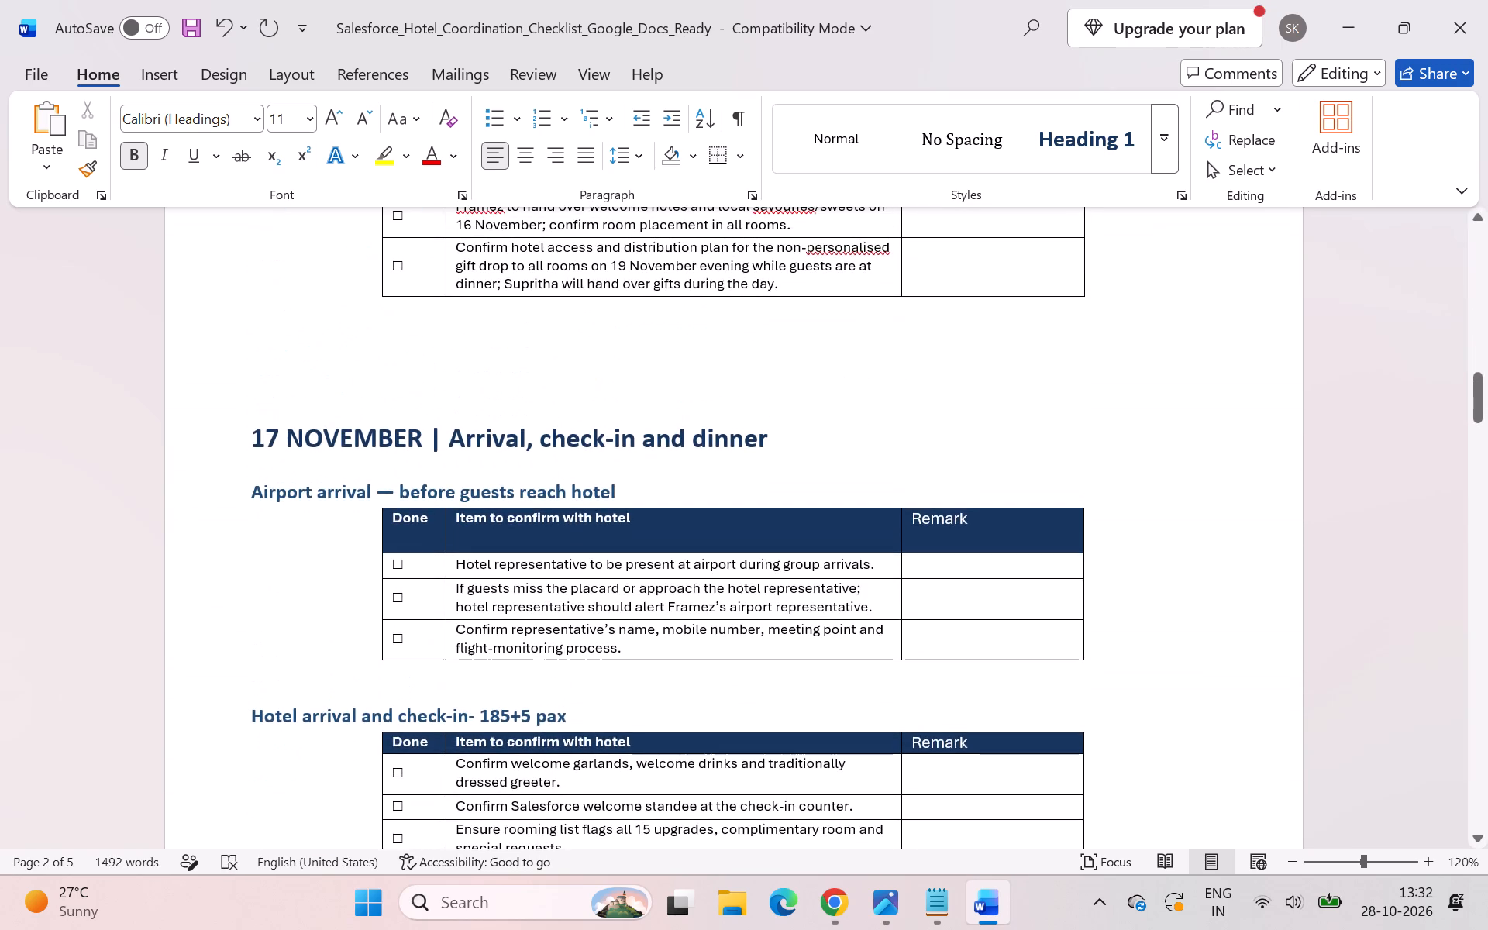
scroll(340, 467, up, 1)
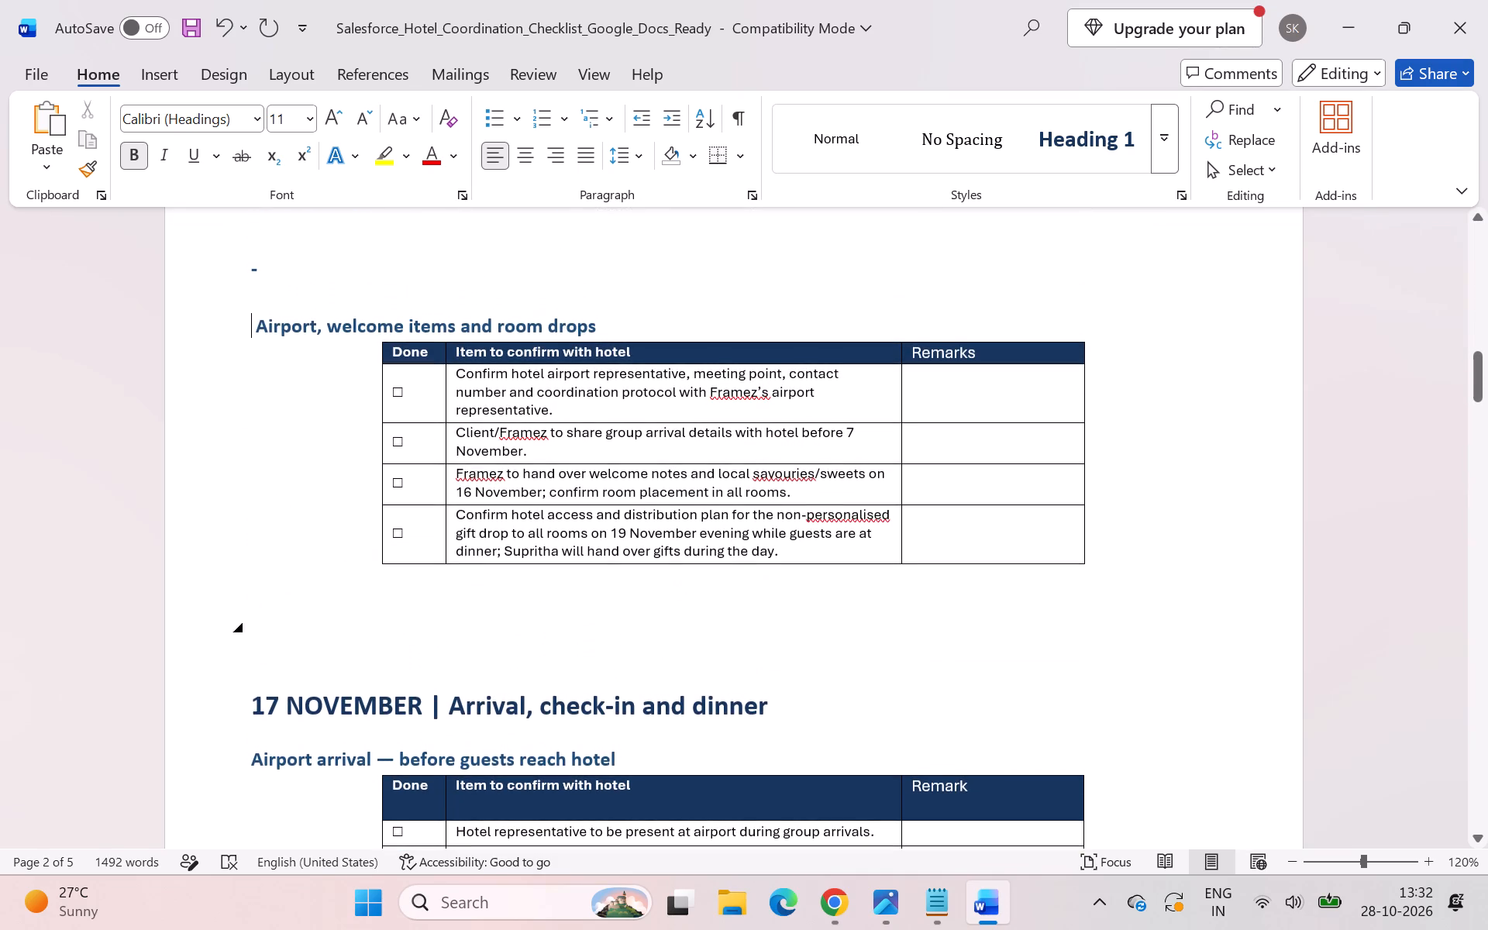
drag(421, 704, 246, 715)
key(ctrl+c)
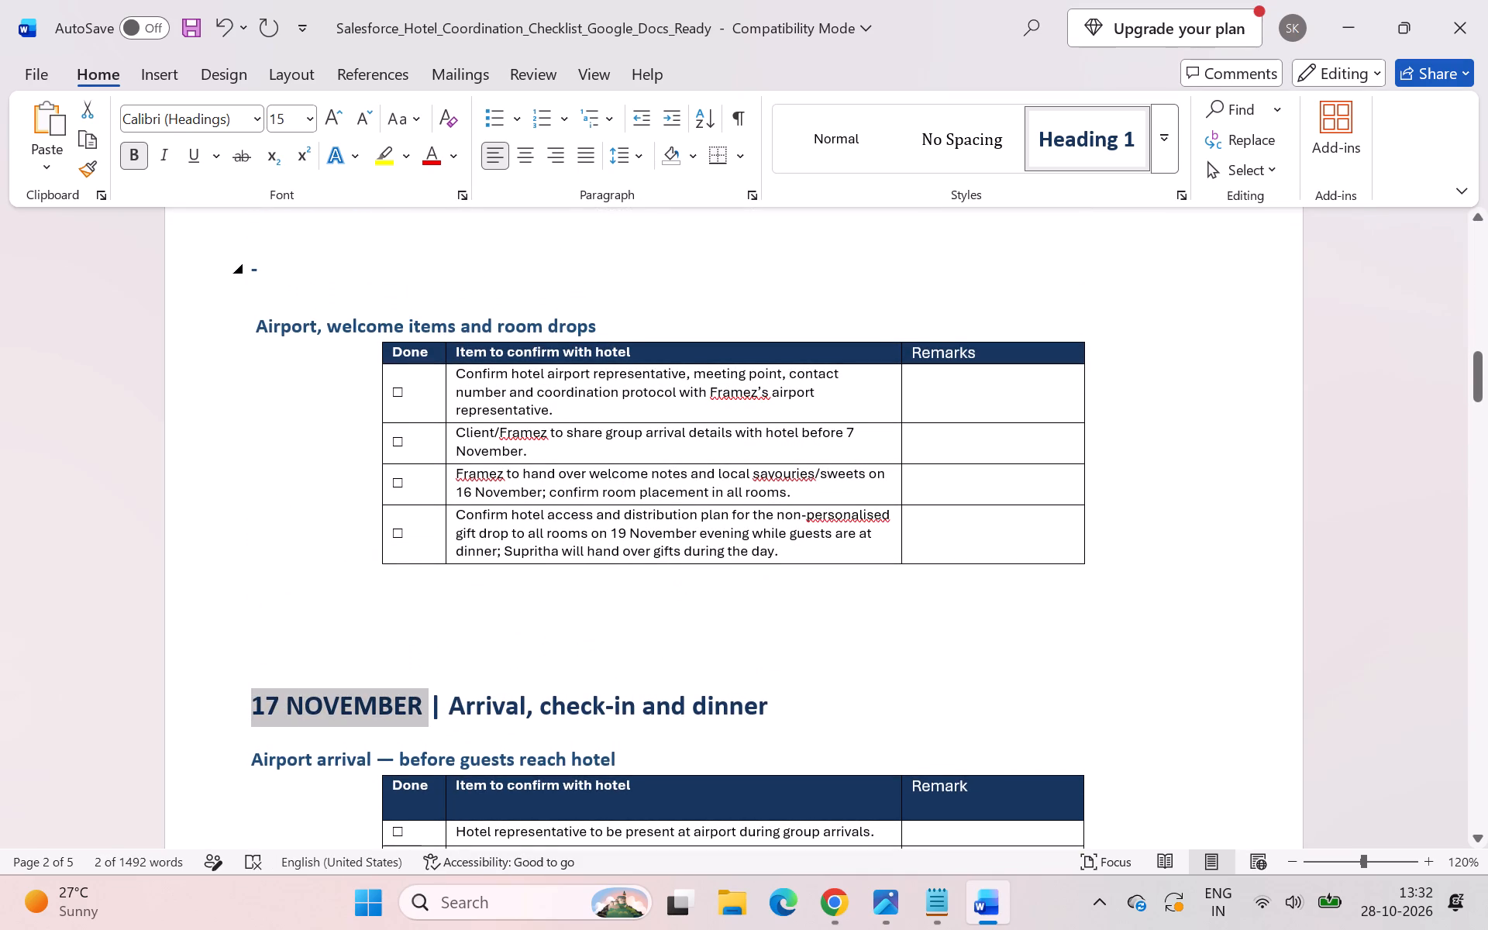
click(299, 288)
key(ctrl+v)
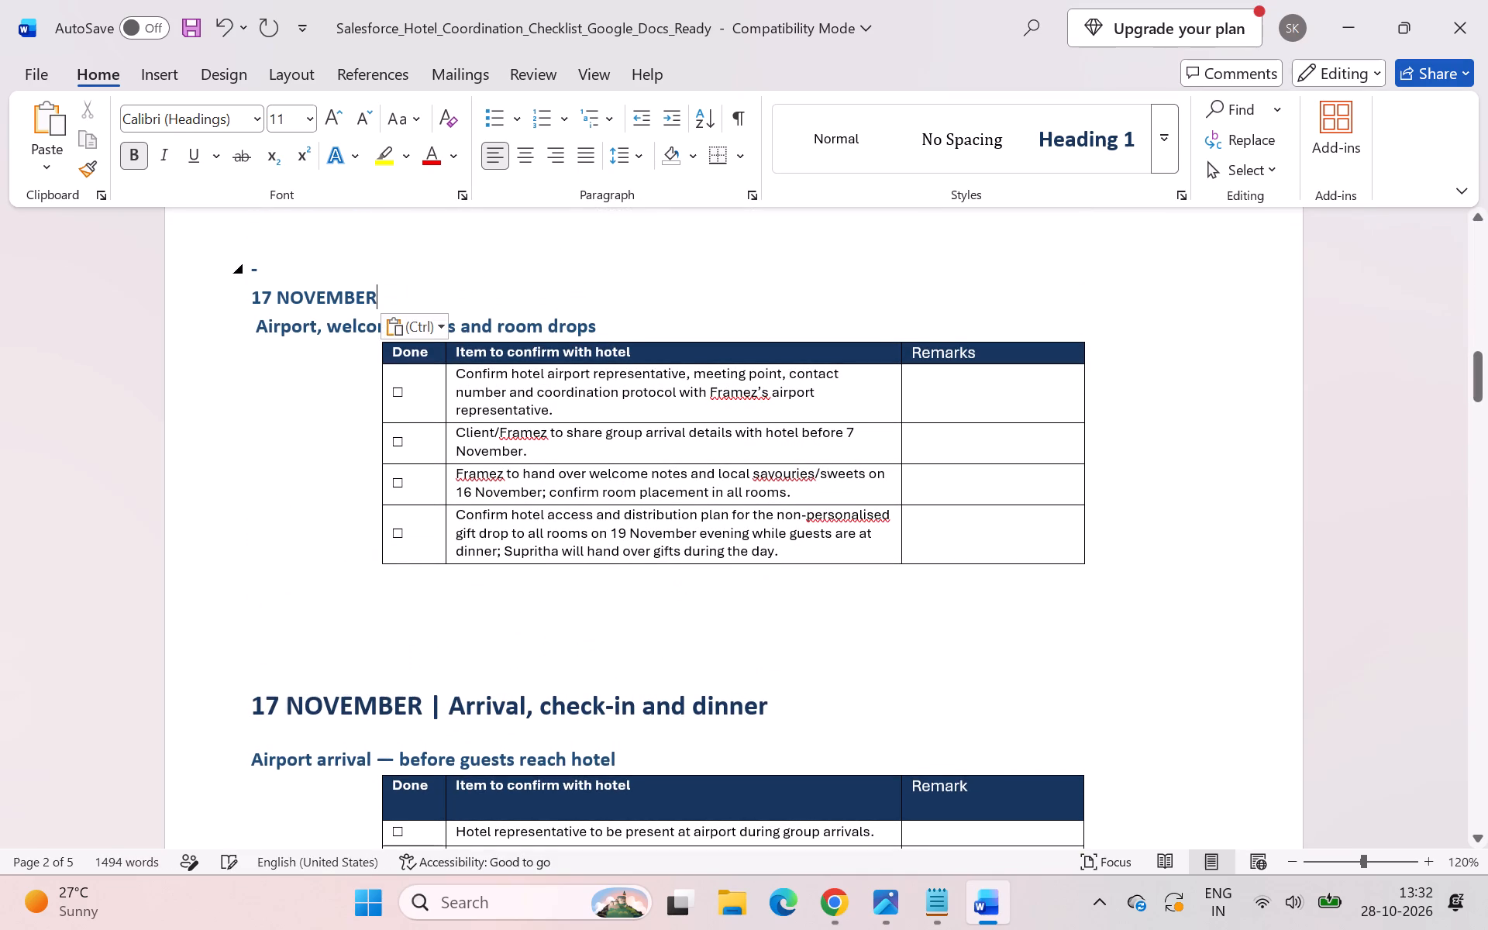
click(272, 296)
key(BackSpace)
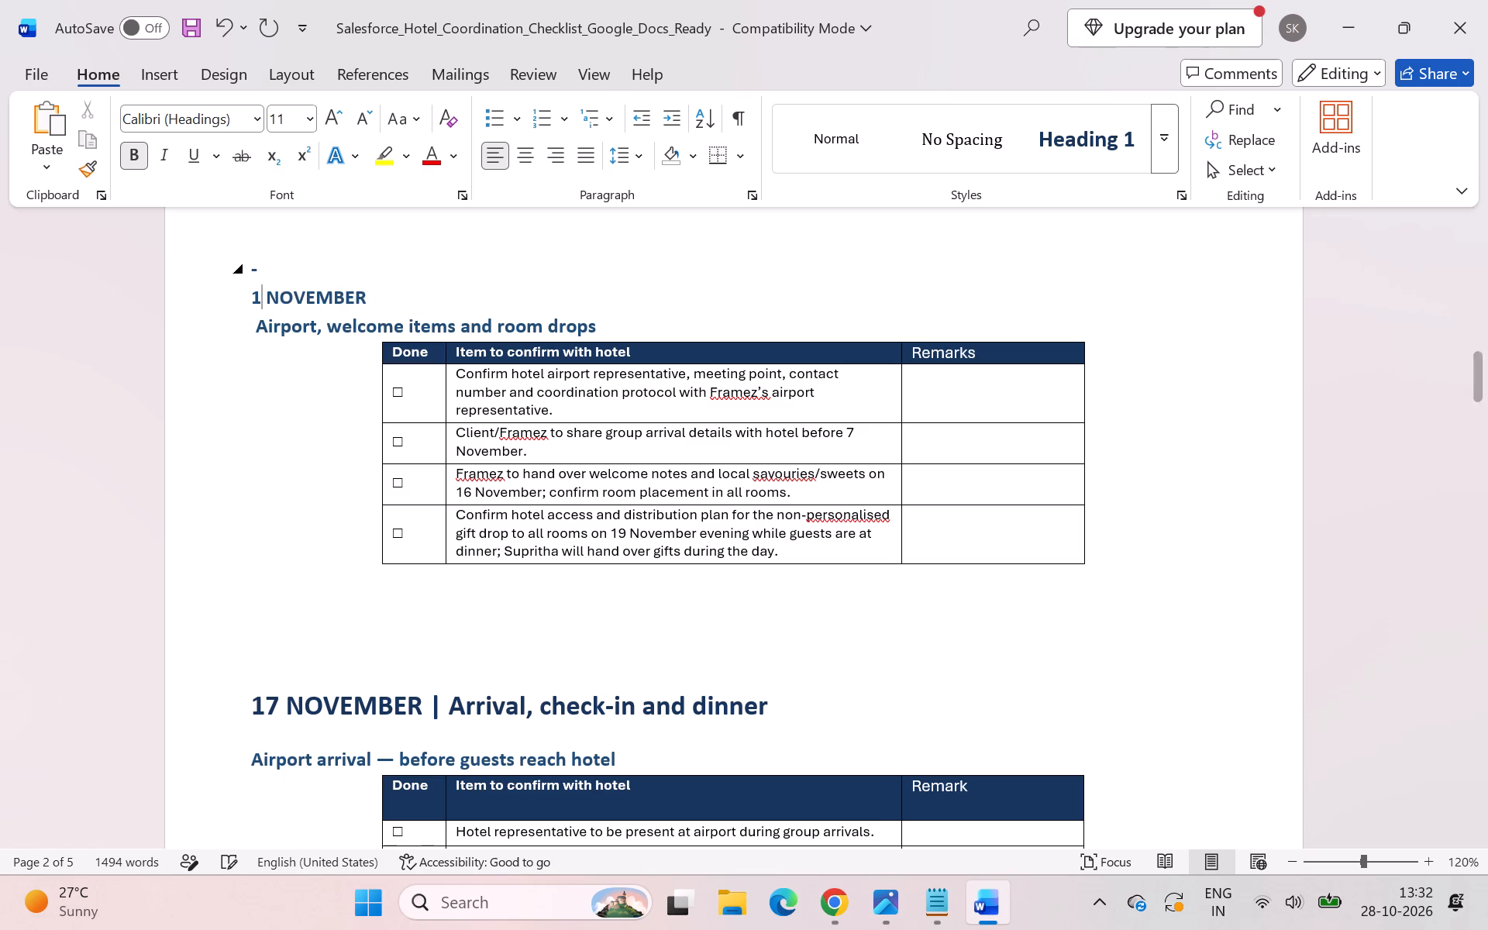
key(6)
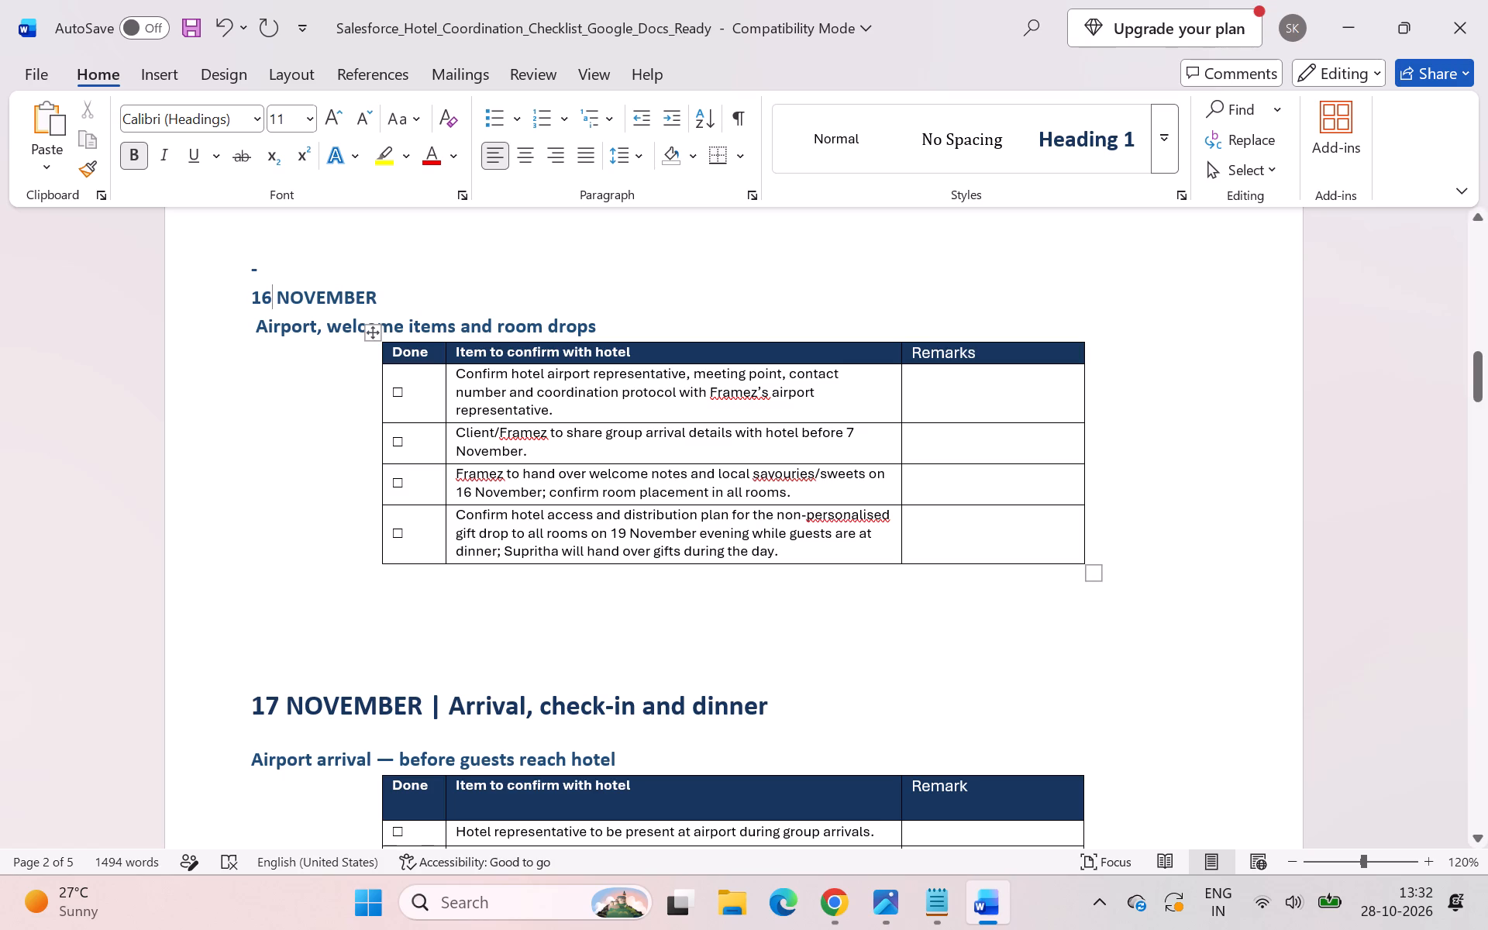
Clear the hotel airport representative row in the pasted 16 November table.
click(346, 387)
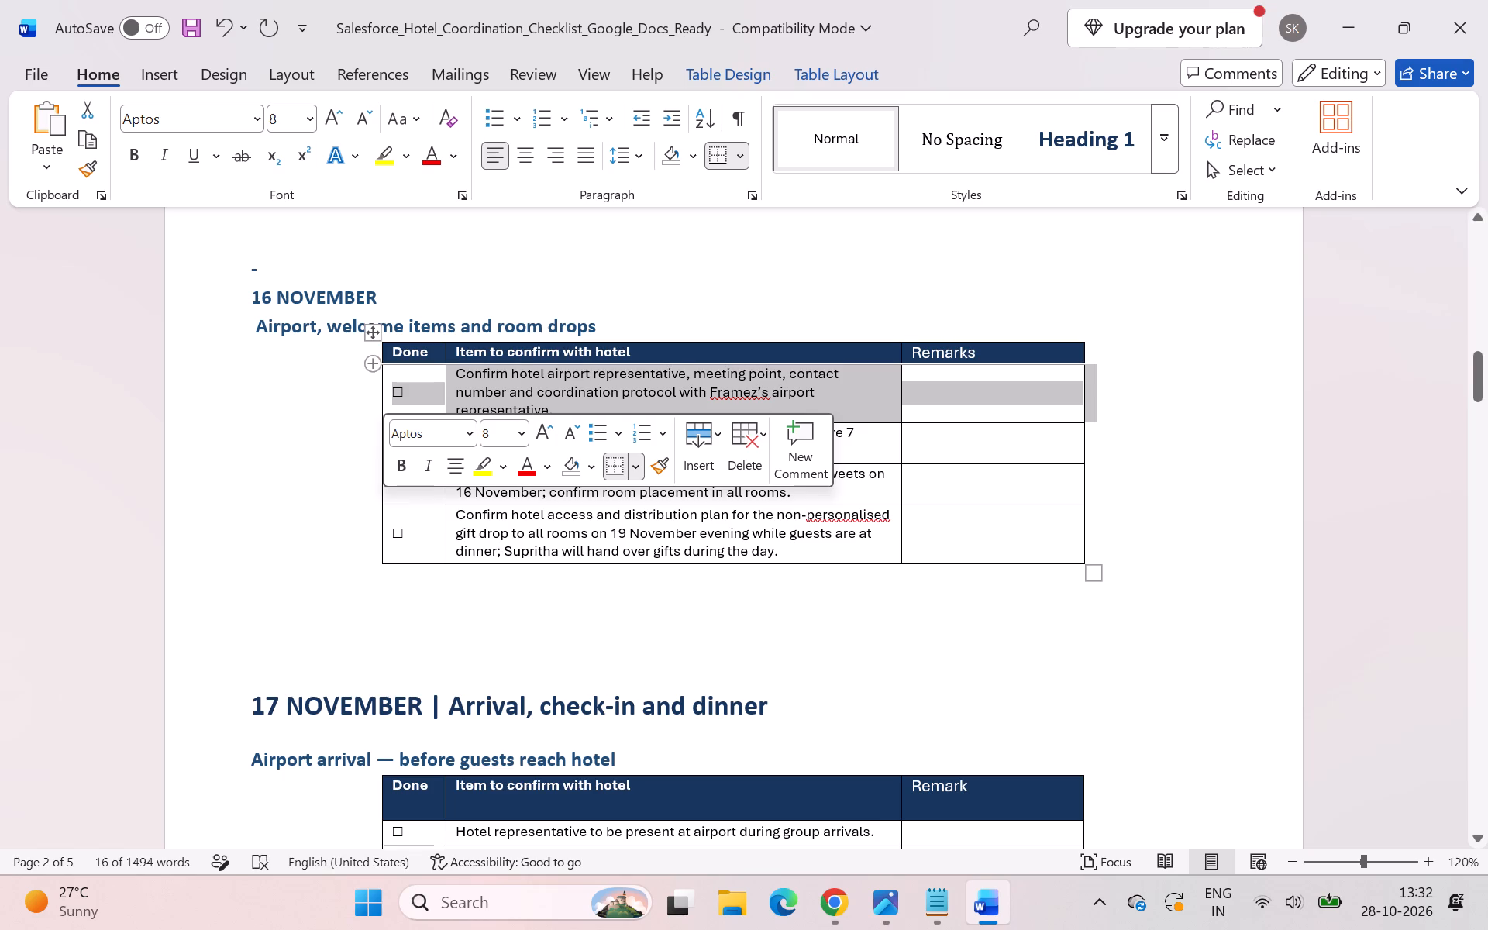
key(Delete)
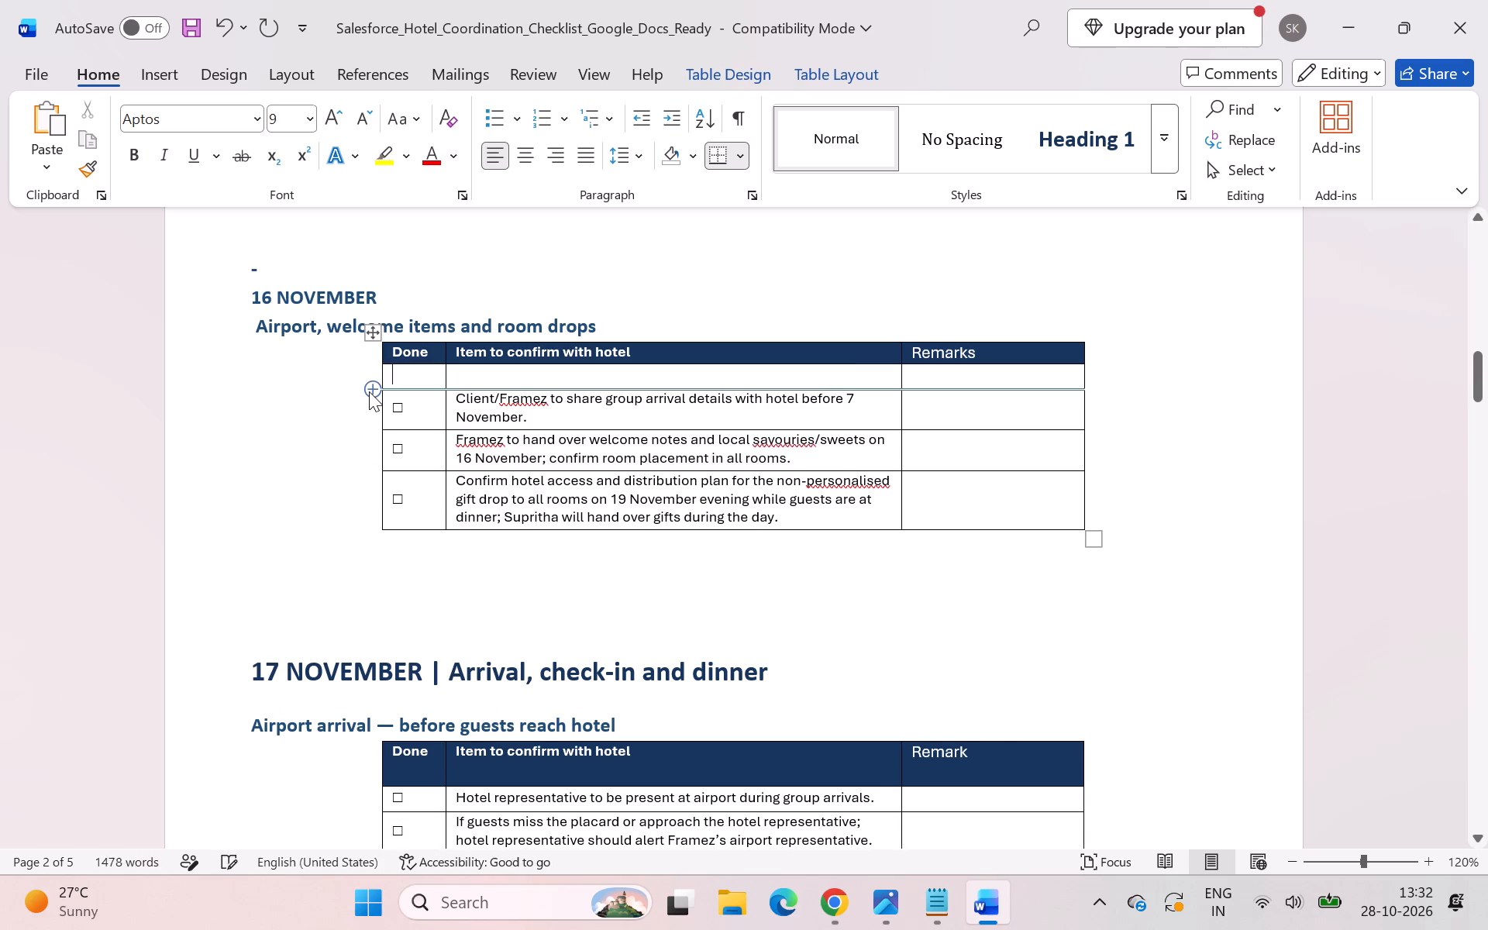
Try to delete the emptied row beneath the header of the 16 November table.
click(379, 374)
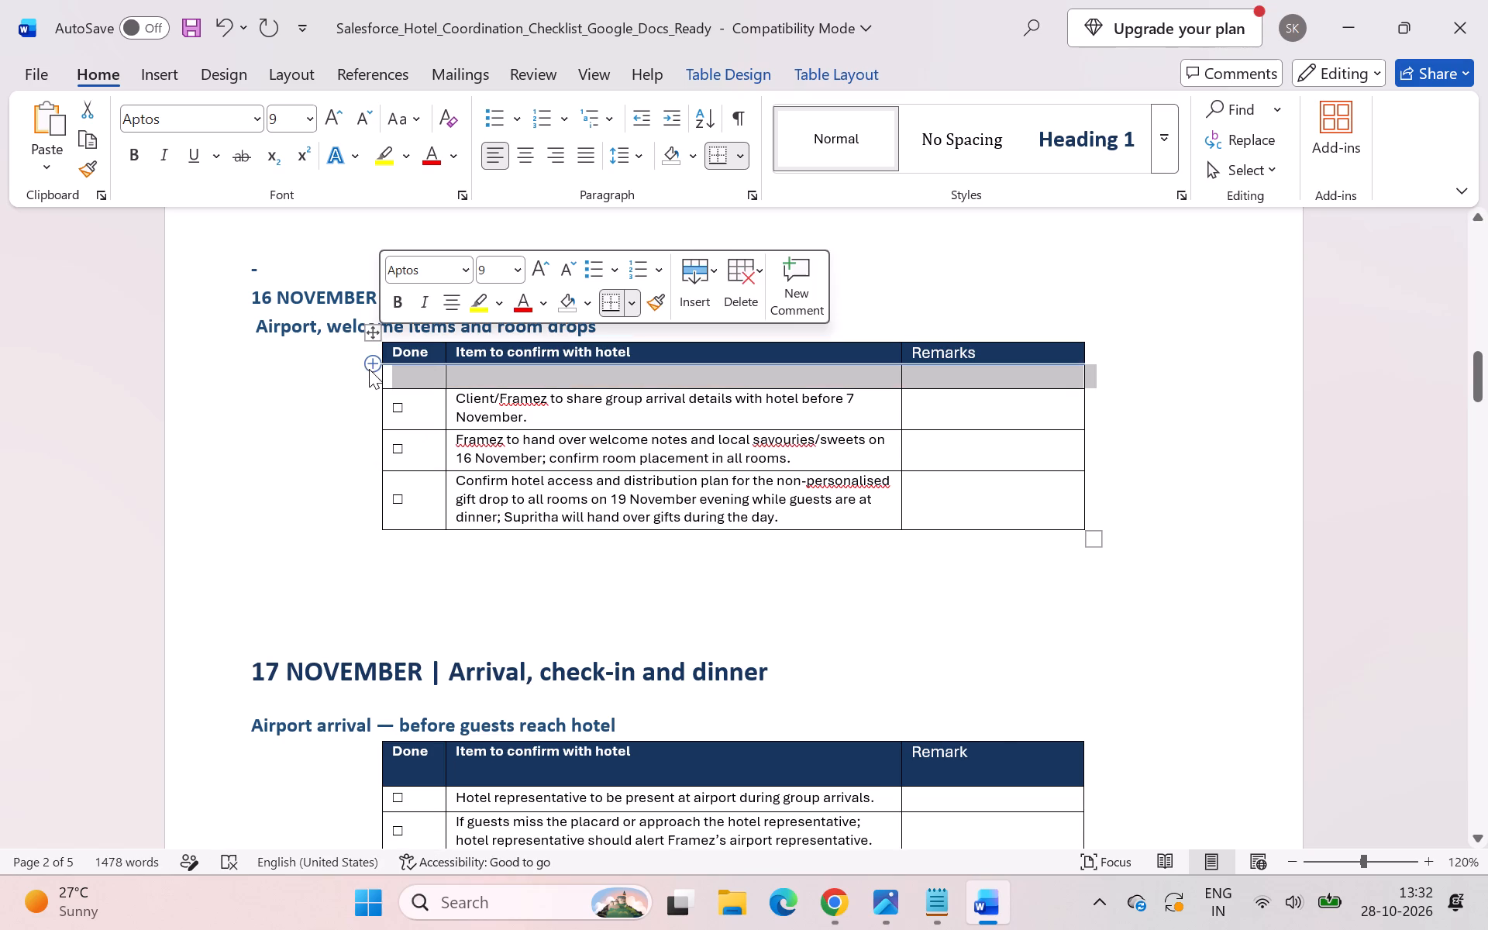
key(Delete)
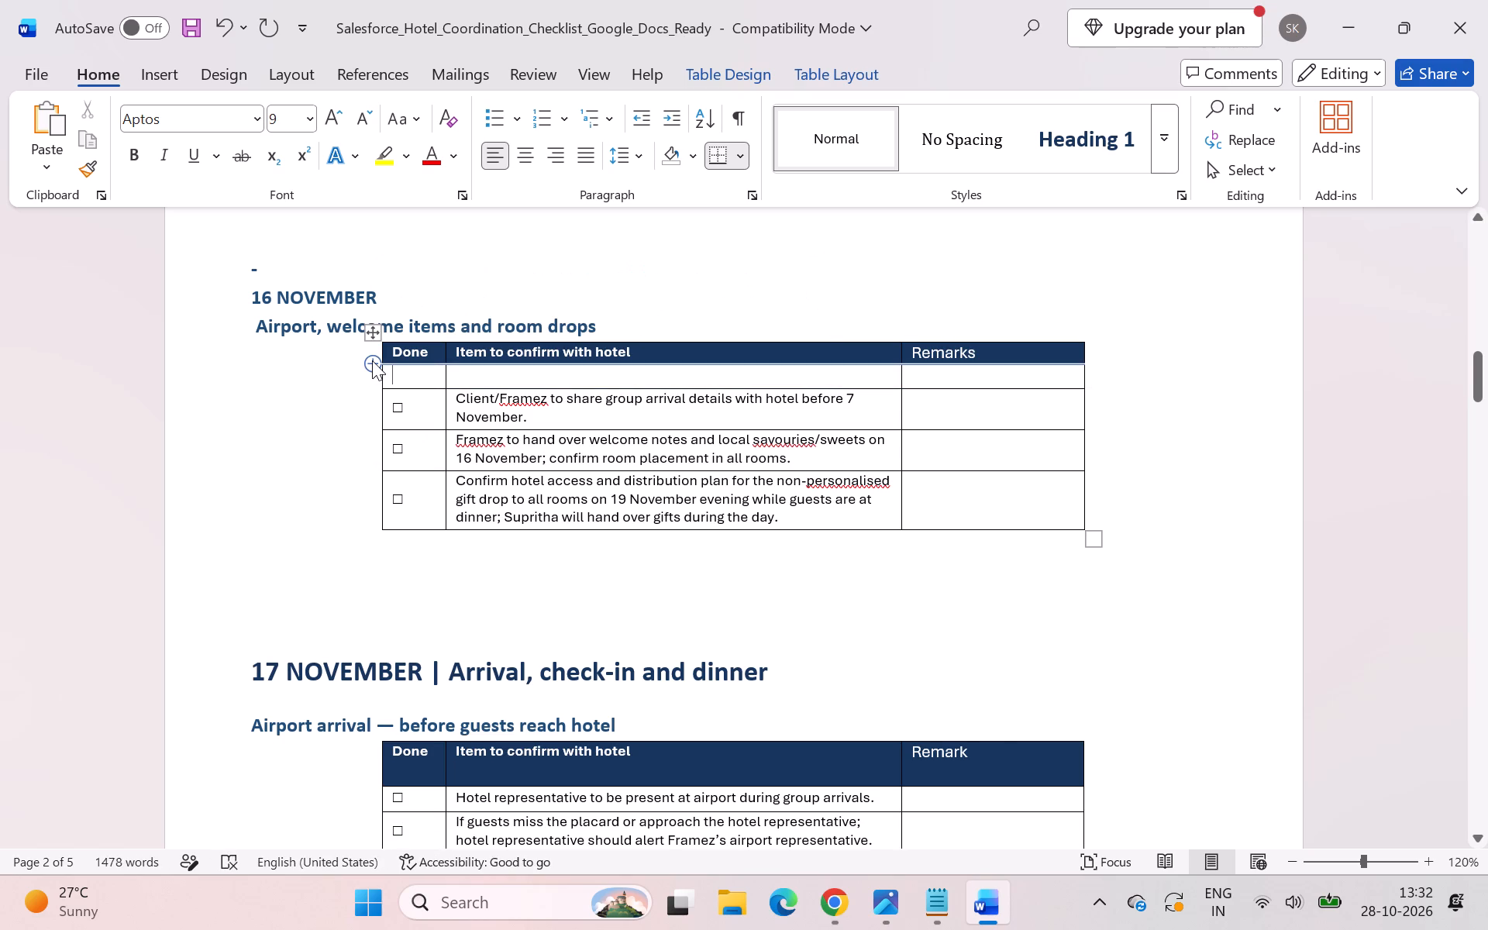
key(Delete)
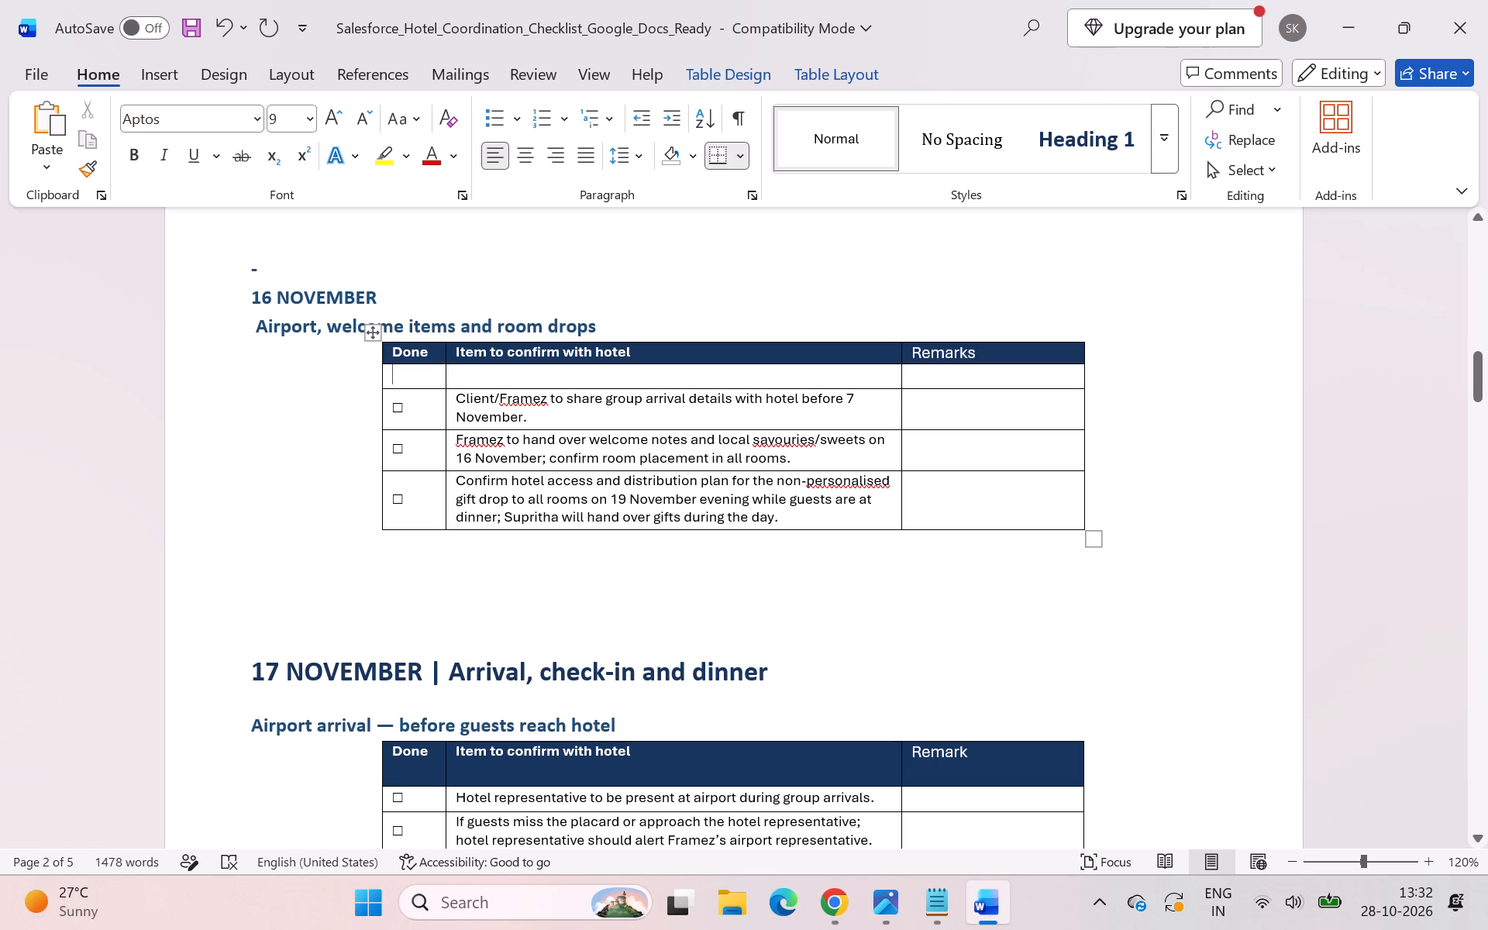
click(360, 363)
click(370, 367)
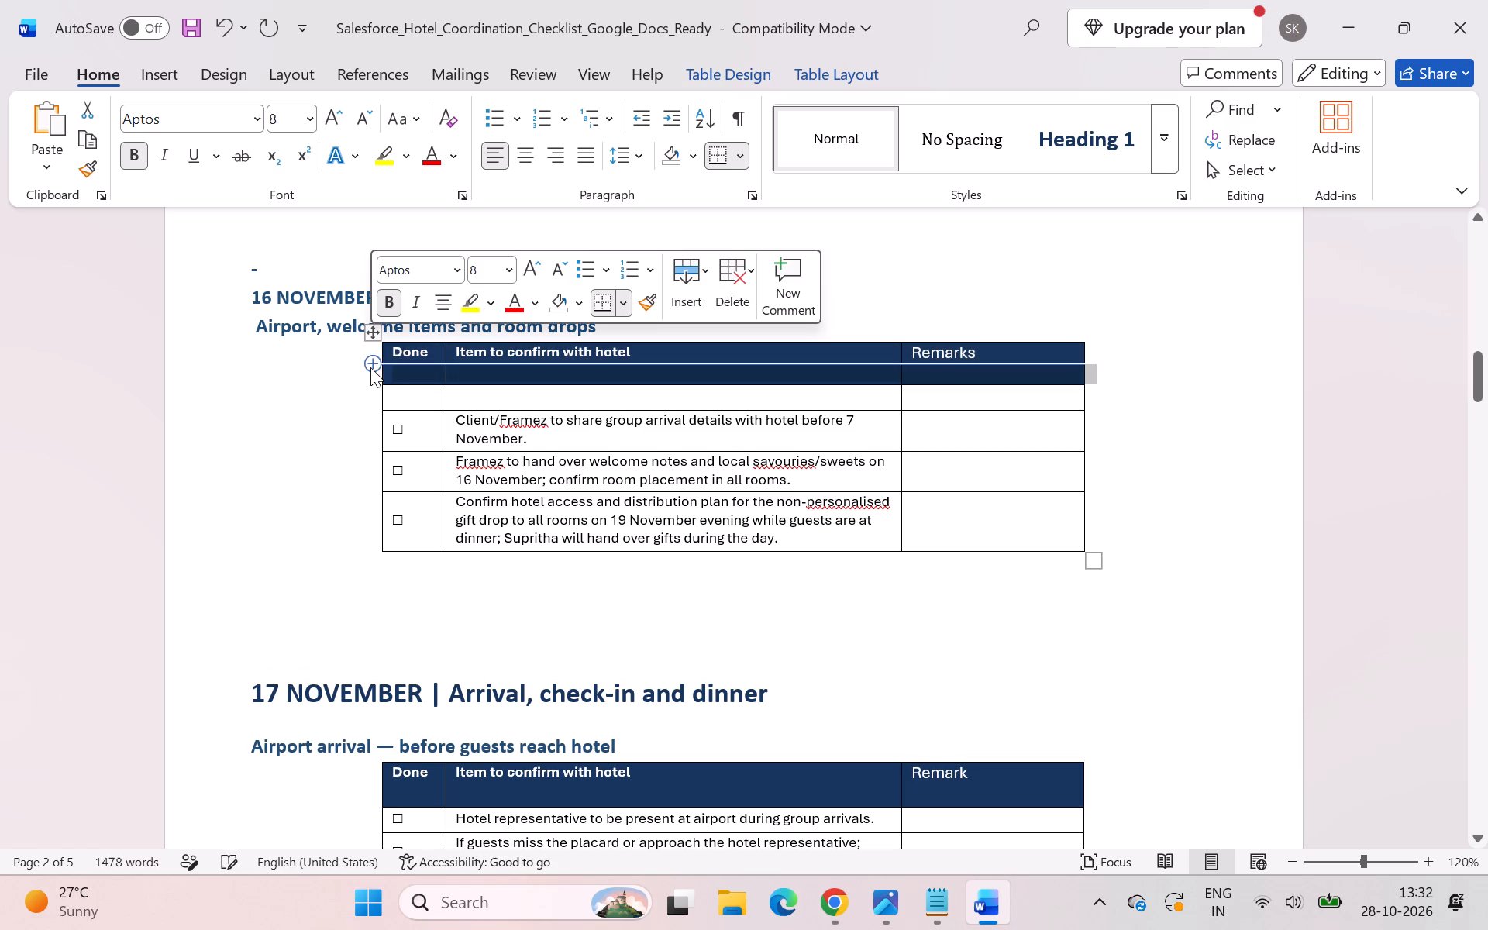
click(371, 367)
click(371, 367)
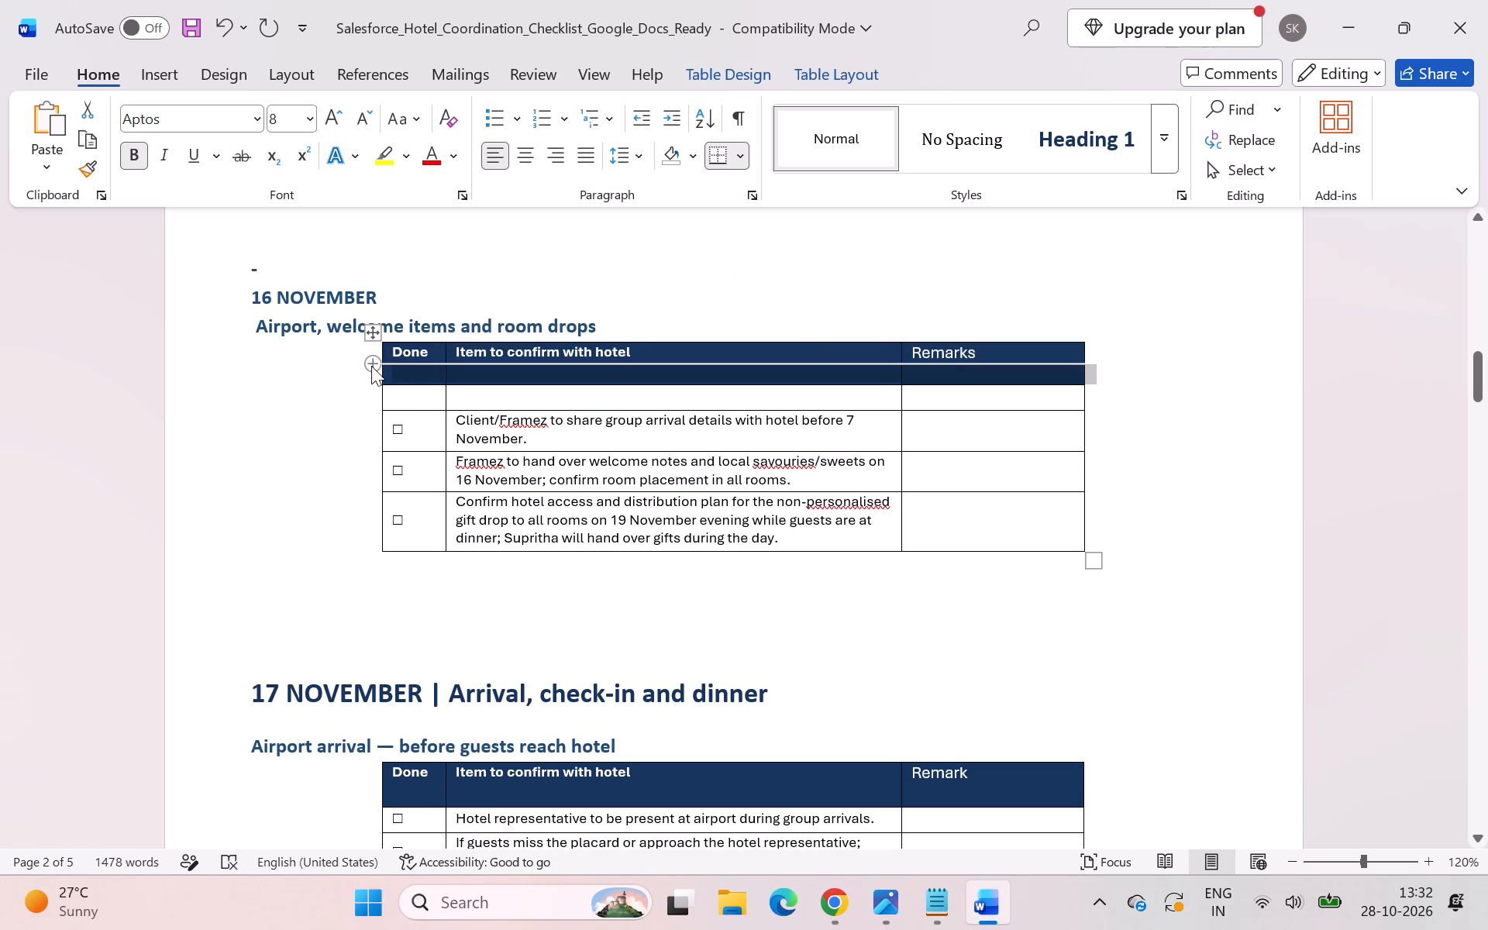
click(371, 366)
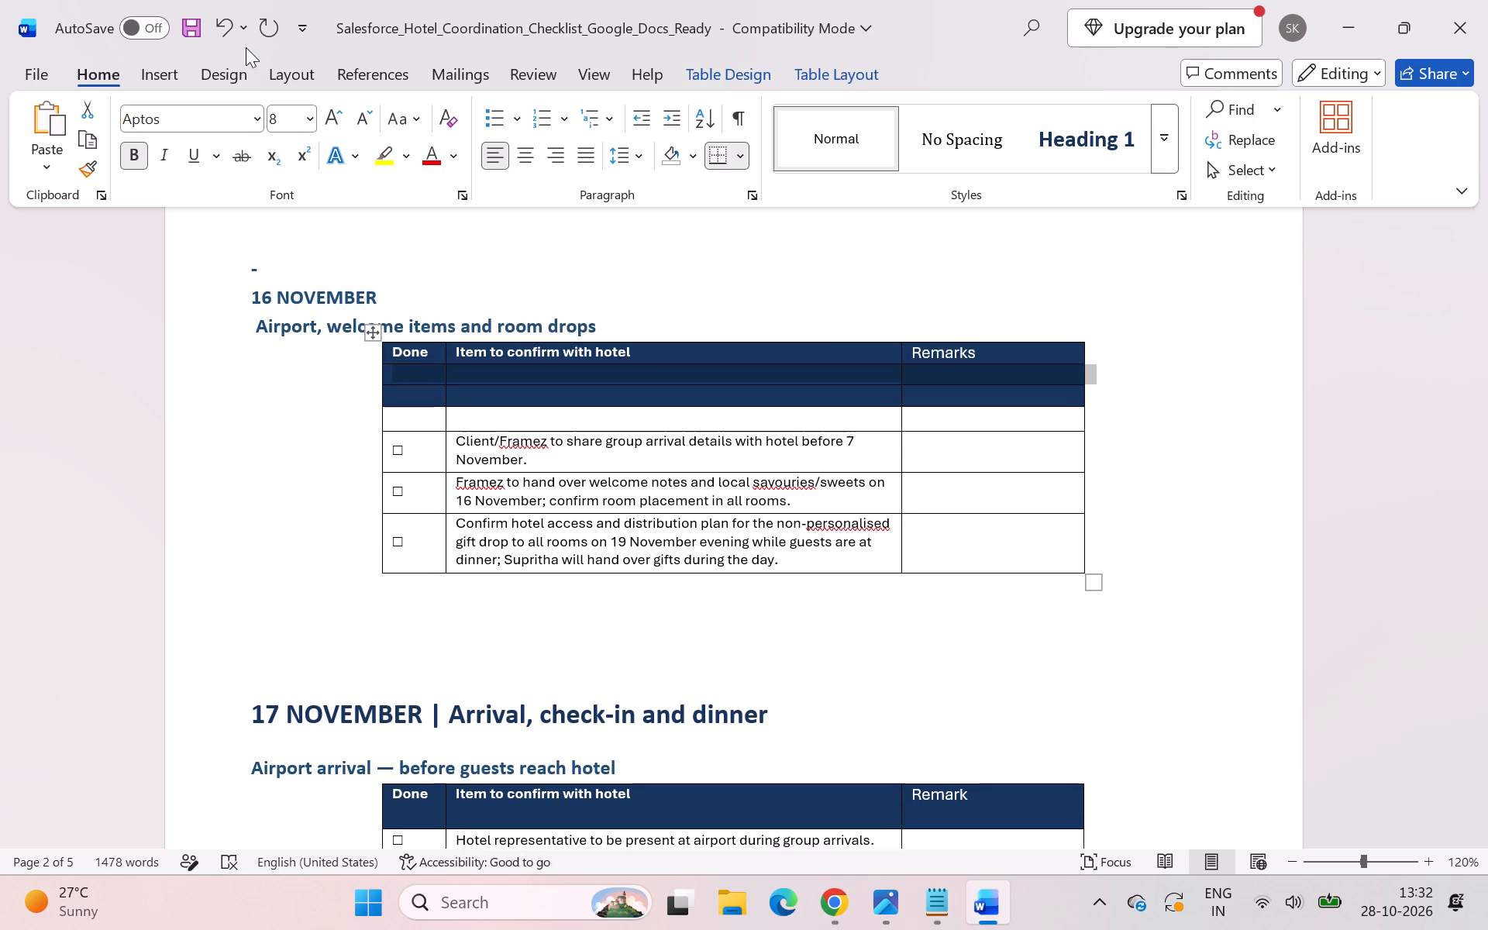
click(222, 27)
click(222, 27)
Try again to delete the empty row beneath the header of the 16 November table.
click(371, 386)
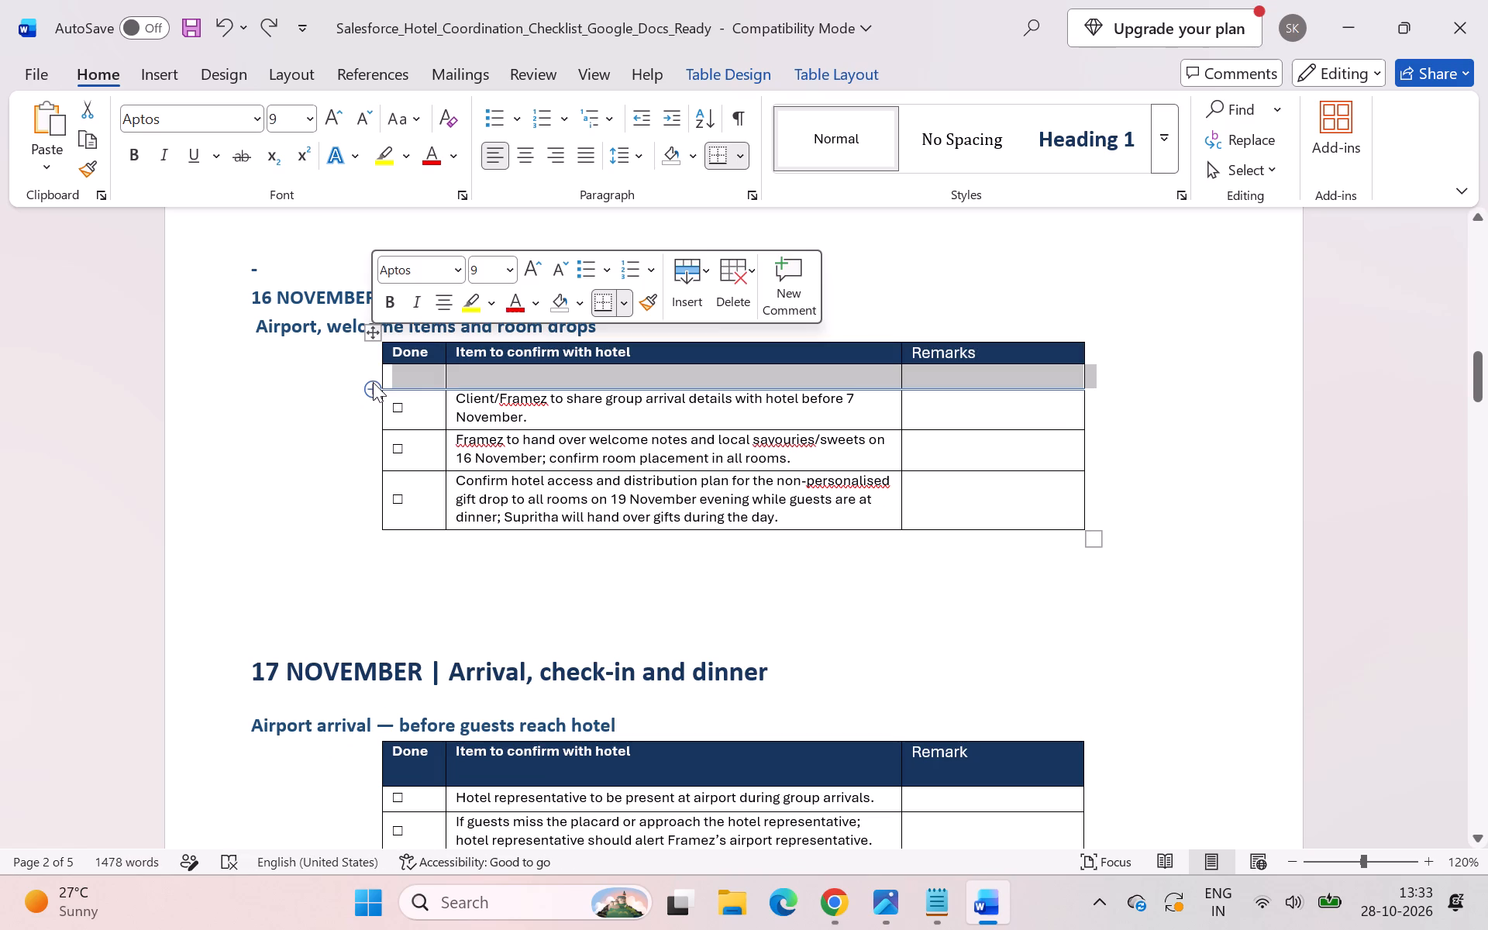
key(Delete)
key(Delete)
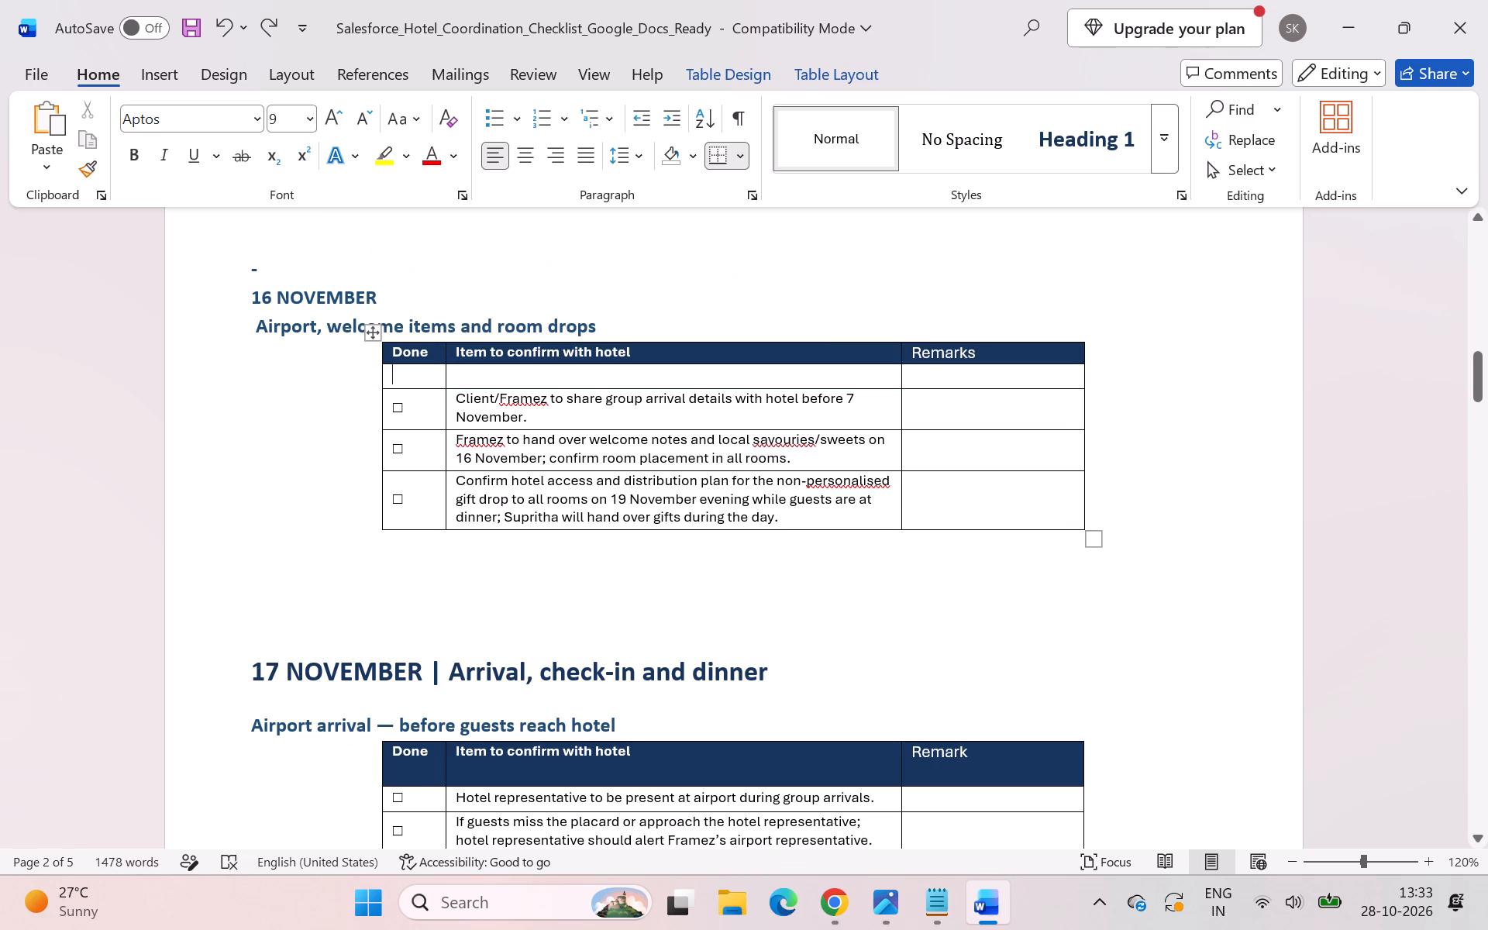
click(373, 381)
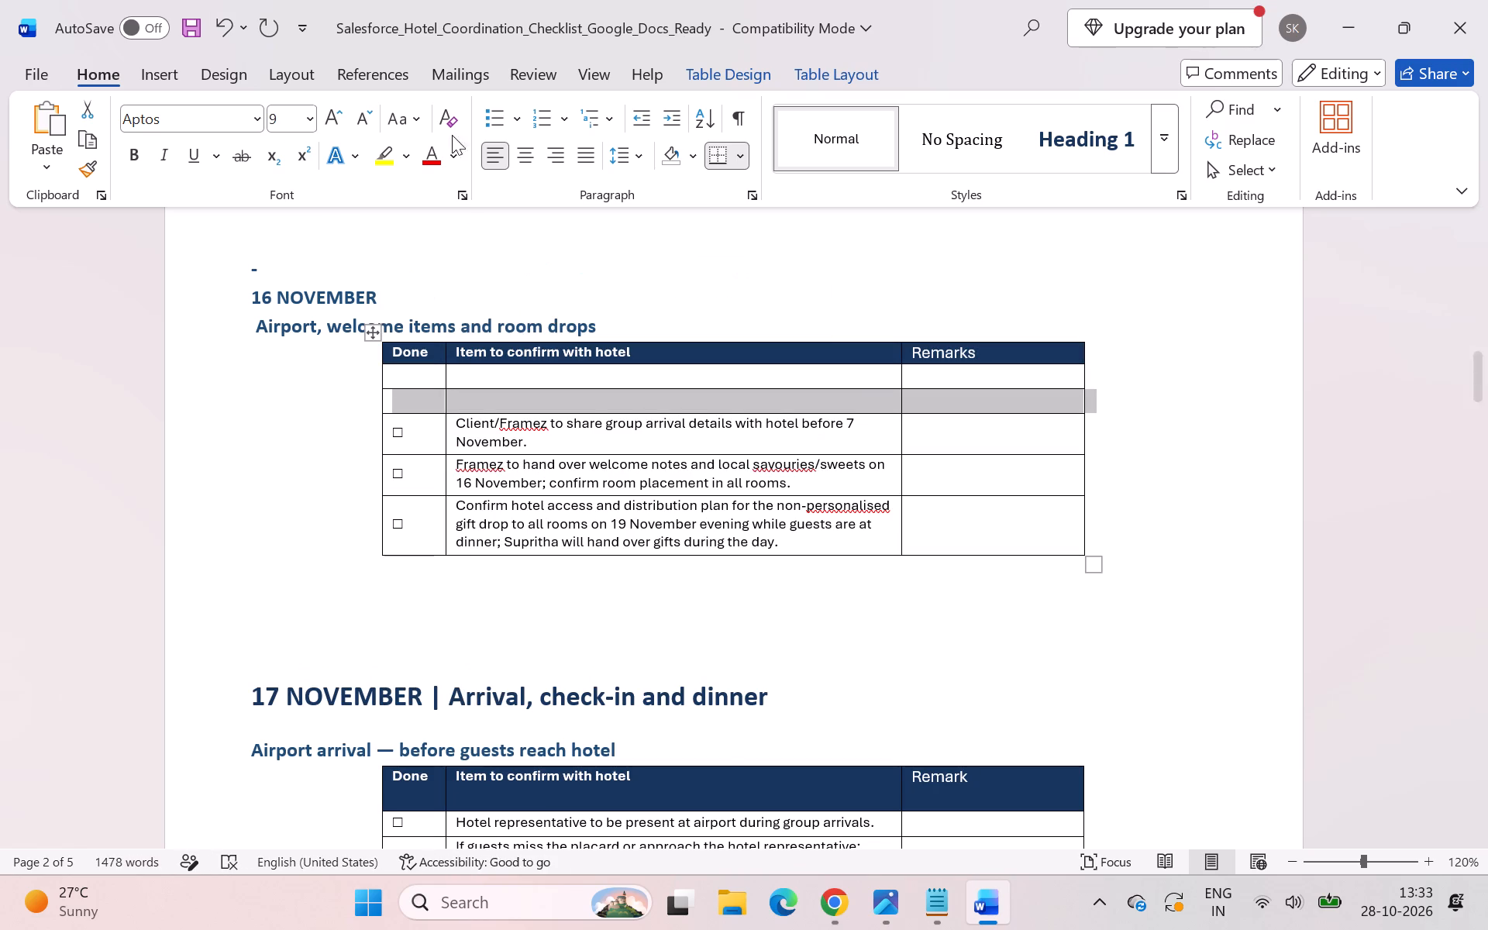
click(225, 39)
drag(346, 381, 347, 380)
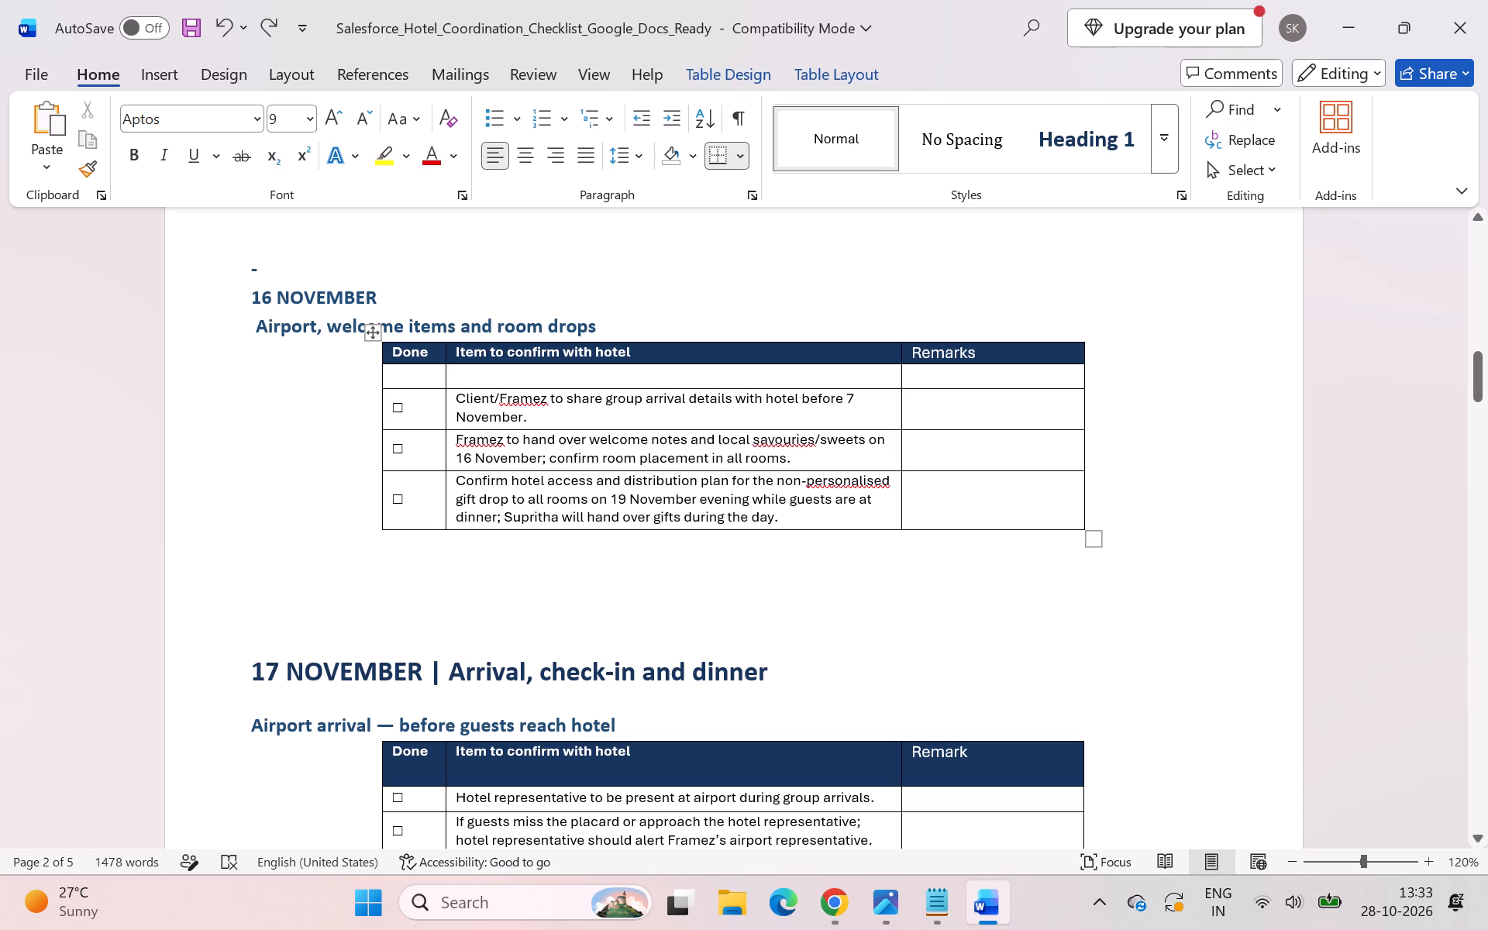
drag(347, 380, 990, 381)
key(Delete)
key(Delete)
Remove "Client/" from before "Framez" in the group arrival details item of the 16 November table.
drag(500, 401, 451, 409)
click(453, 409)
click(494, 401)
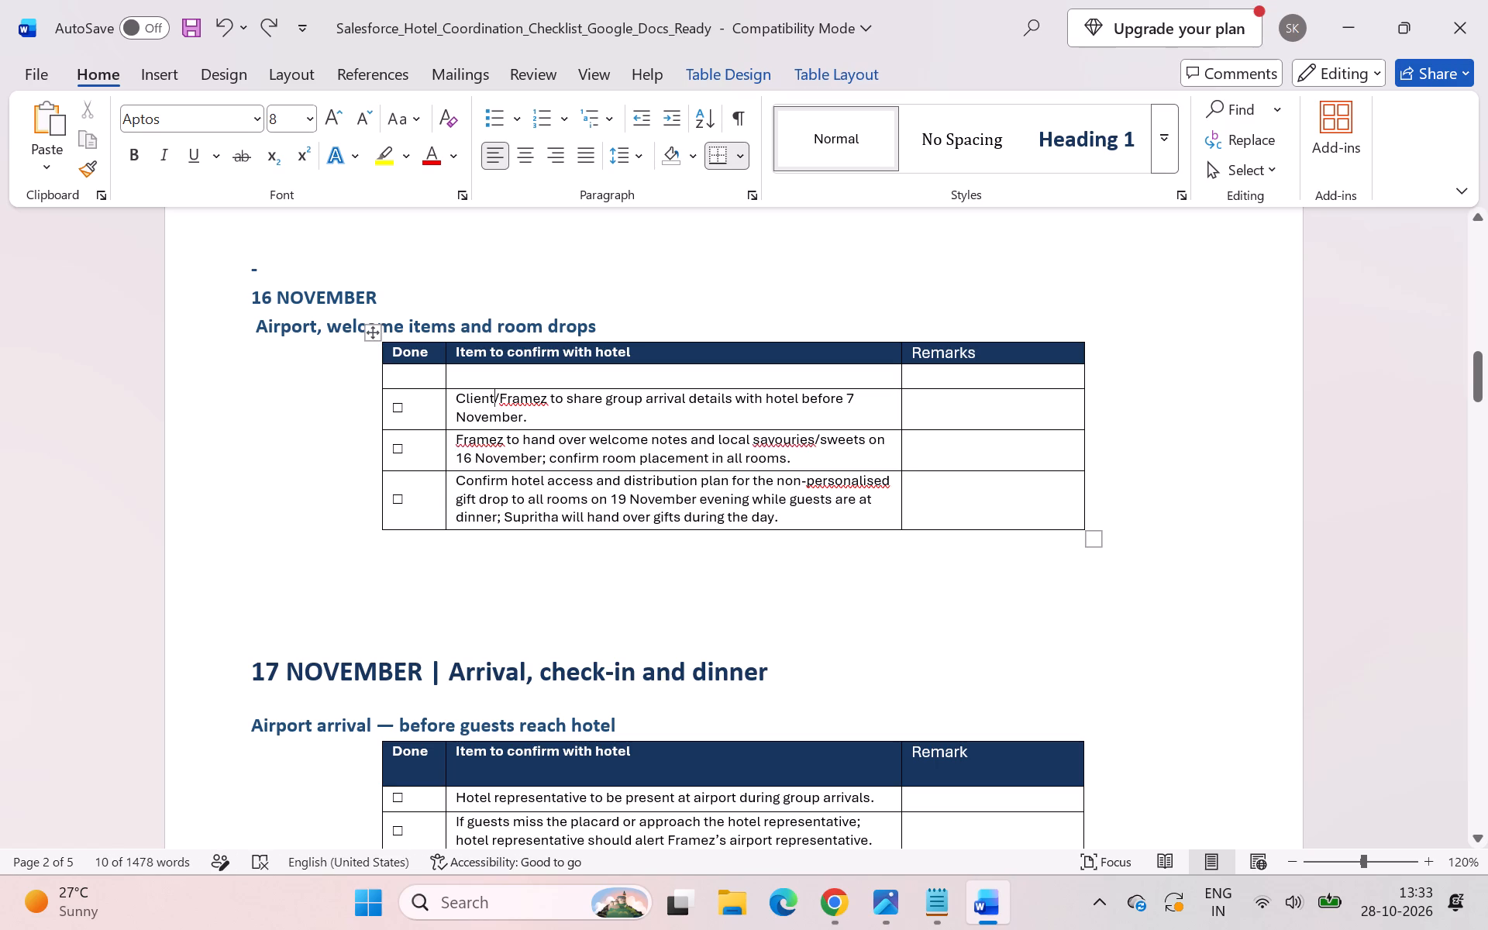
click(500, 395)
key(BackSpace)
key(BackSpace)
key(BackSpace)
key(BackSpace)
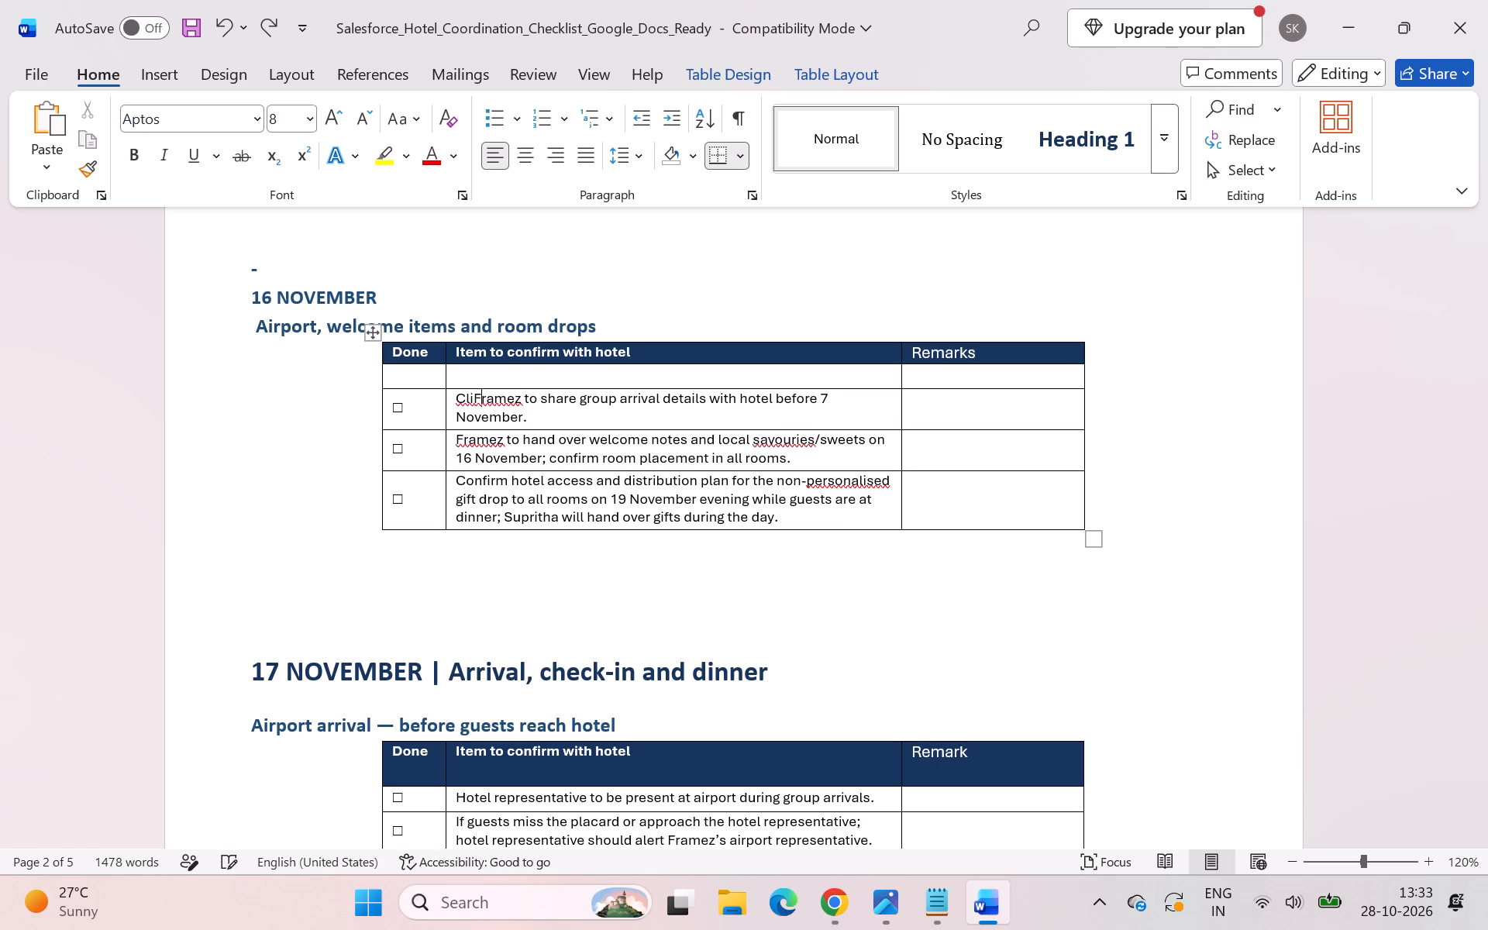
Remove the leftover "Cli" before "Framez" in the group arrival details item of the 16 November table.
key(BackSpace)
key(BackSpace)
key(BackSpace)
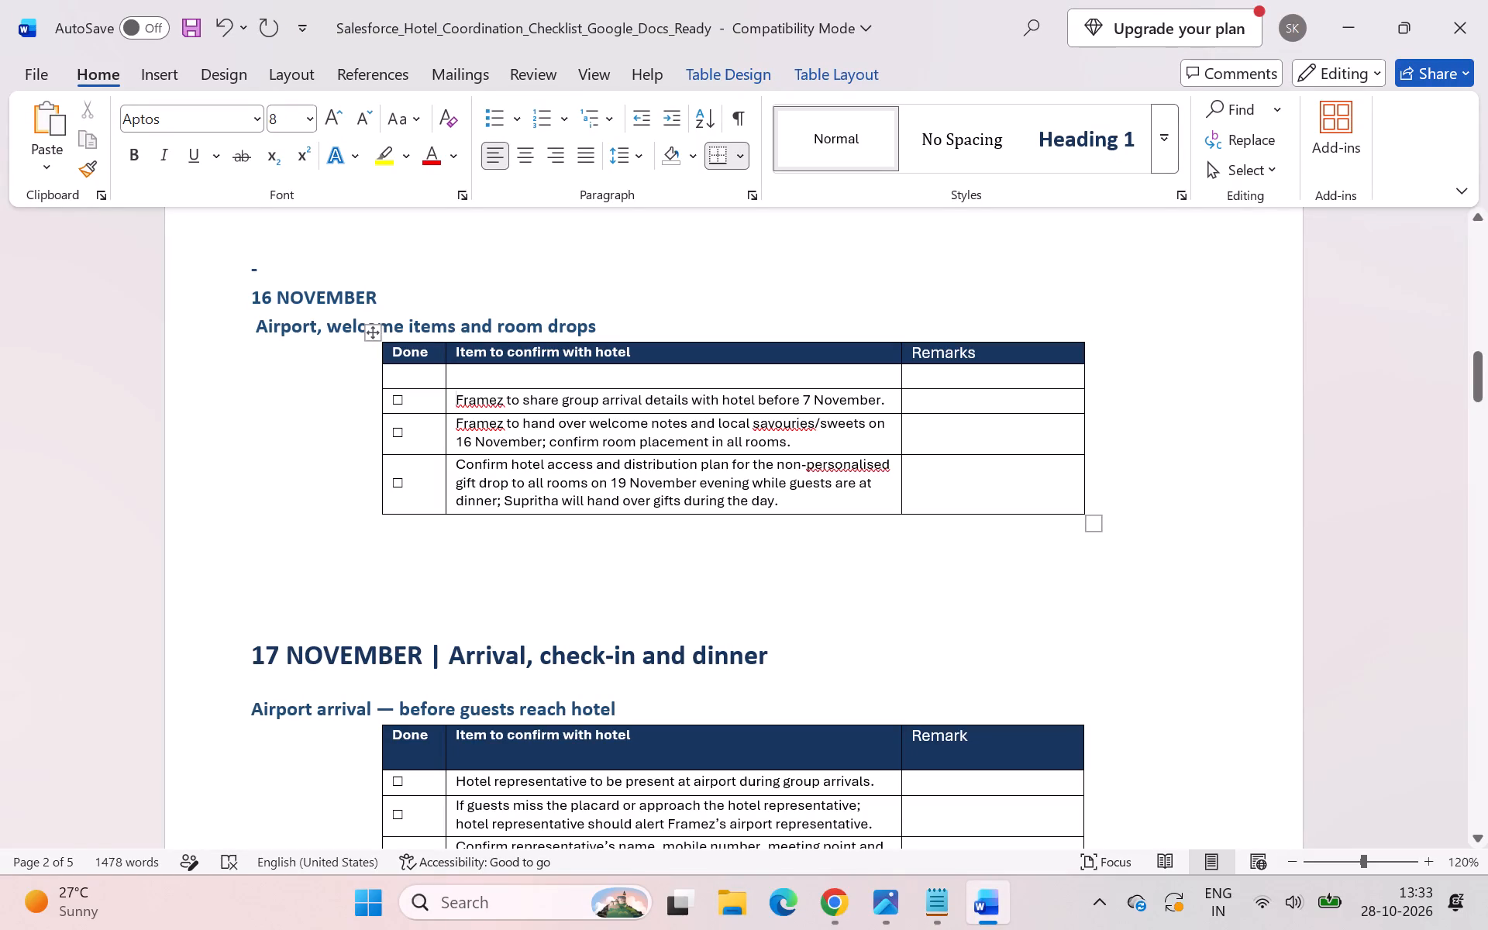
Pause the music video playing on YouTube in Chrome and return to the hotel requirements message in Gmail.
click(1360, 22)
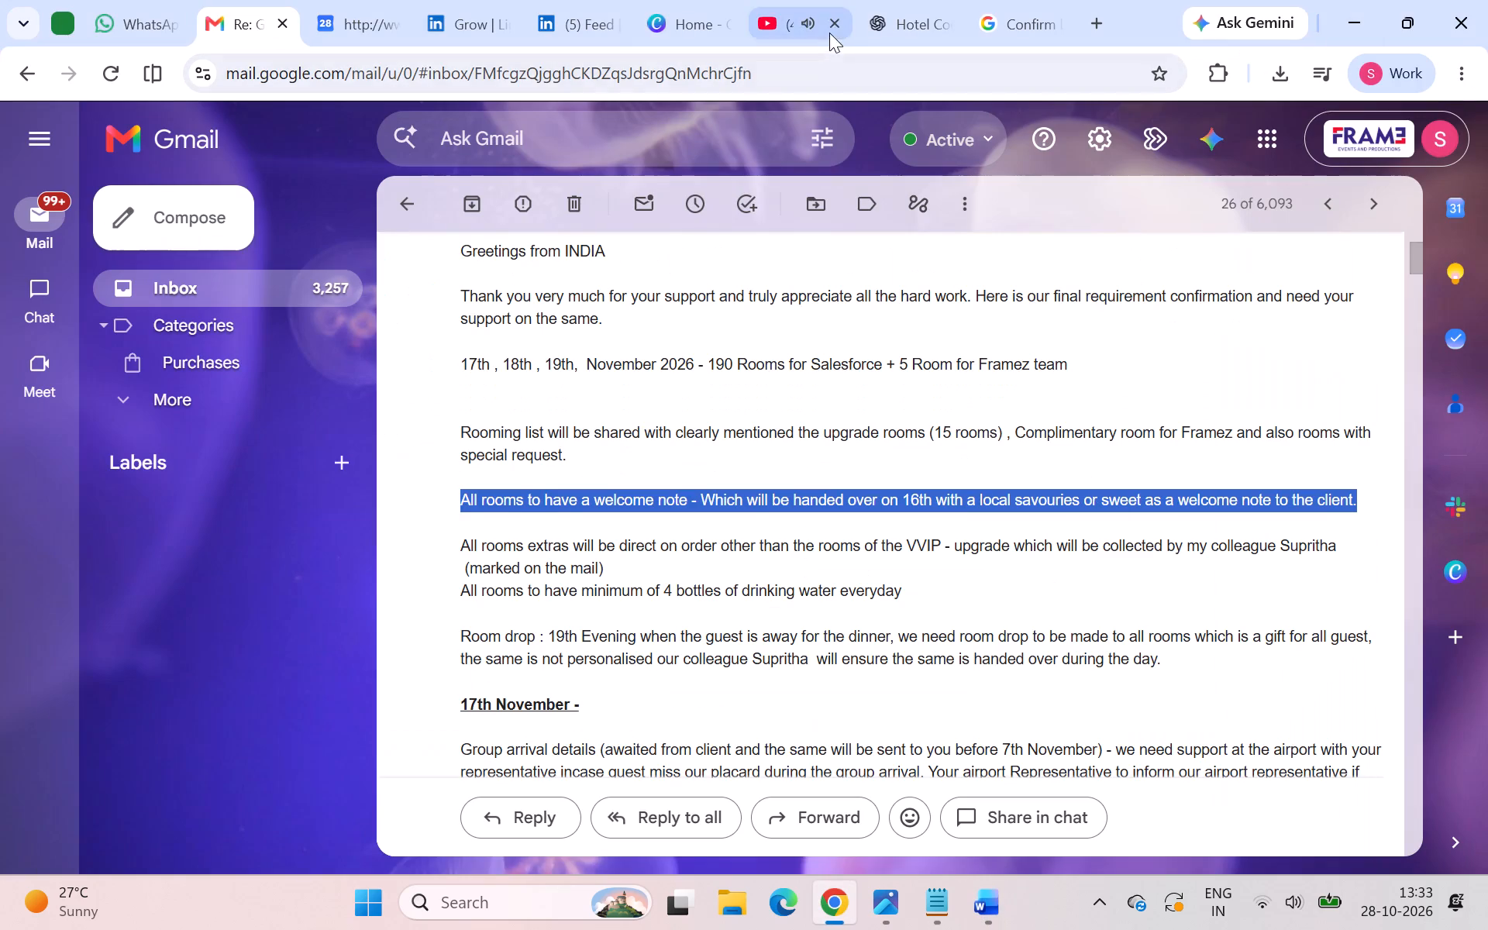
click(795, 33)
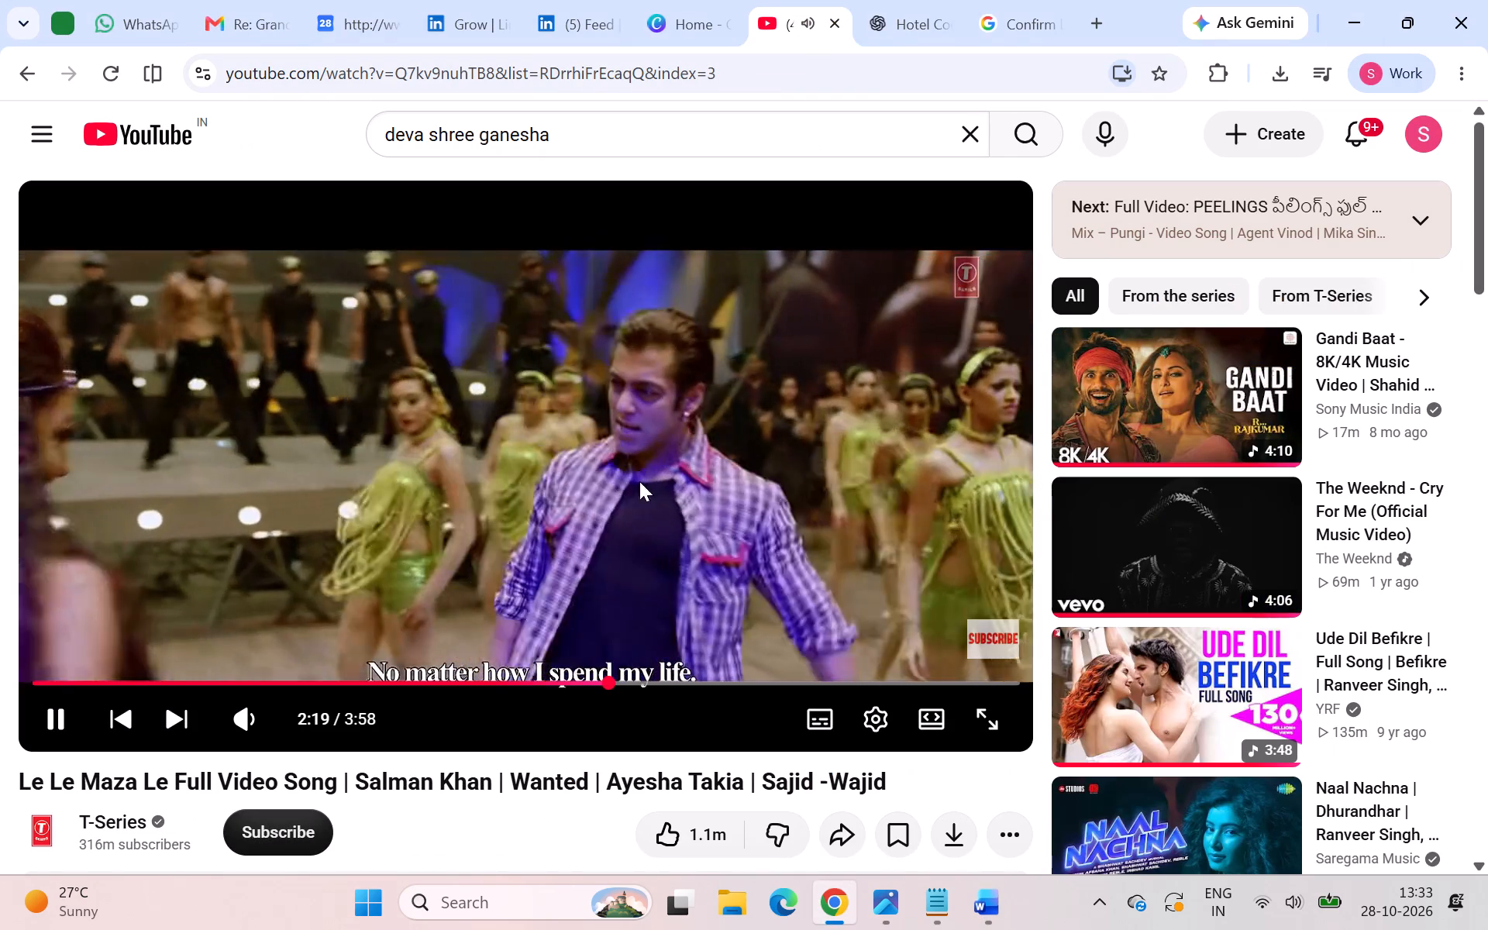
click(553, 492)
click(239, 14)
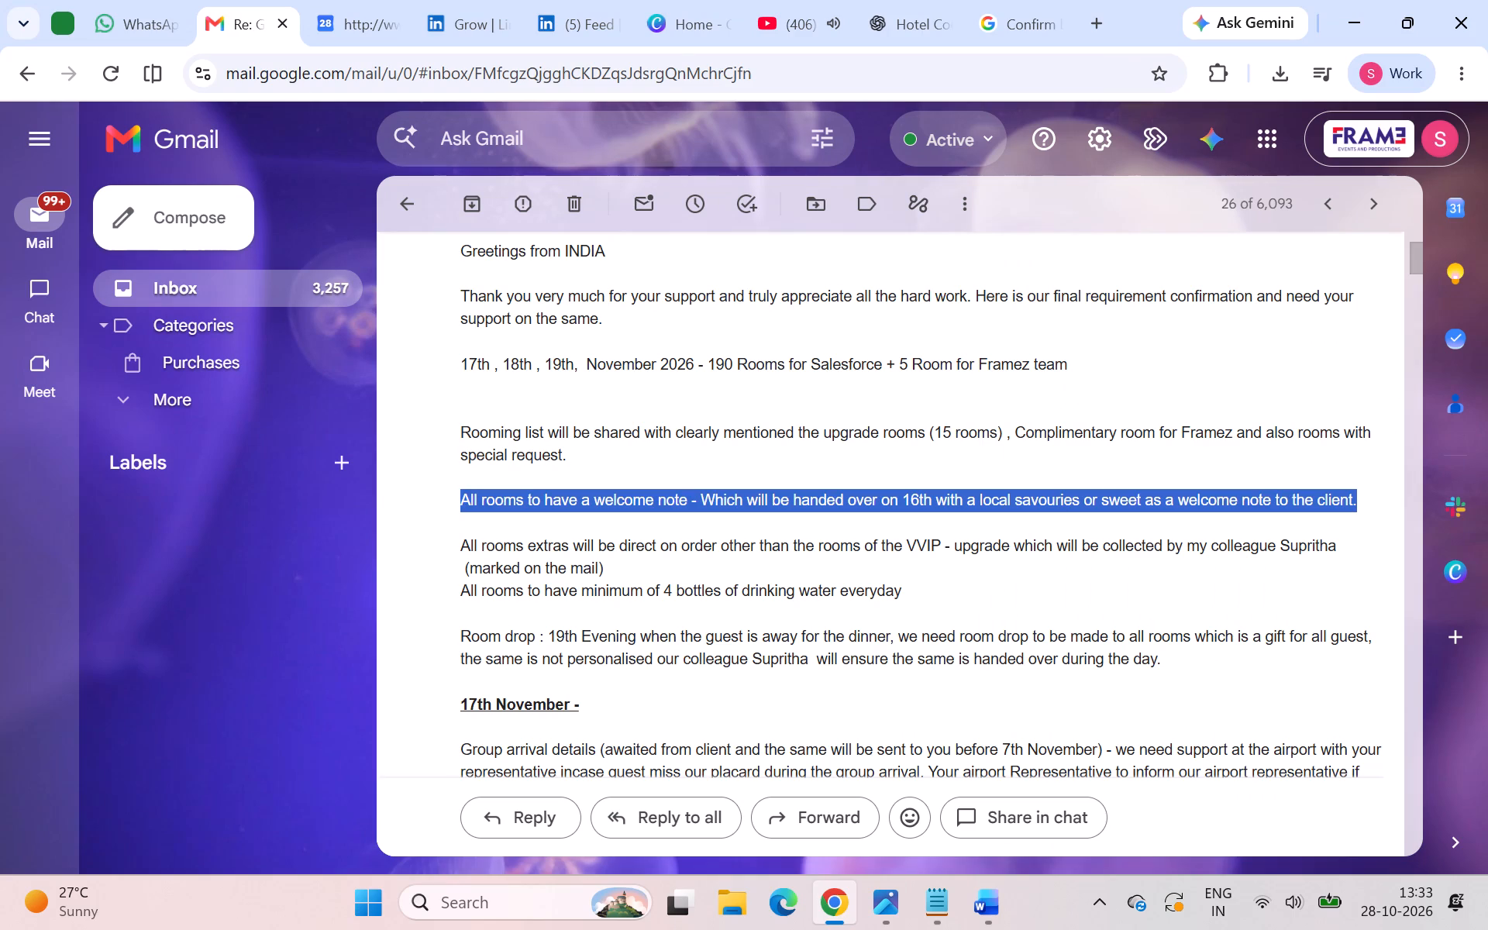
Check the 16 November table in the Word checklist against the hotel requirements message in Gmail.
click(991, 892)
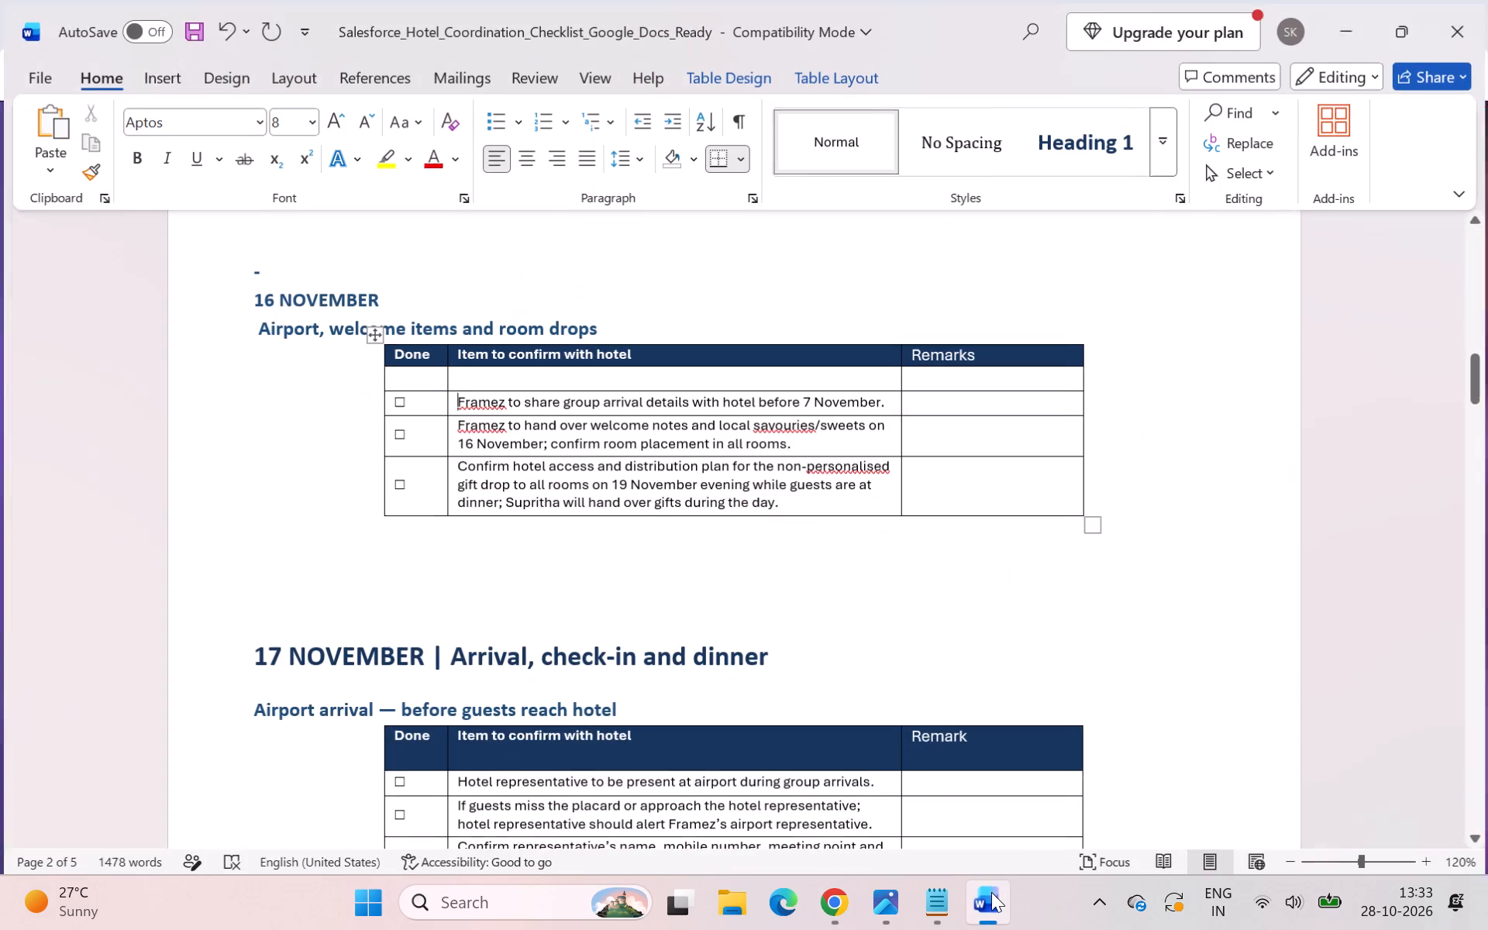
click(1338, 25)
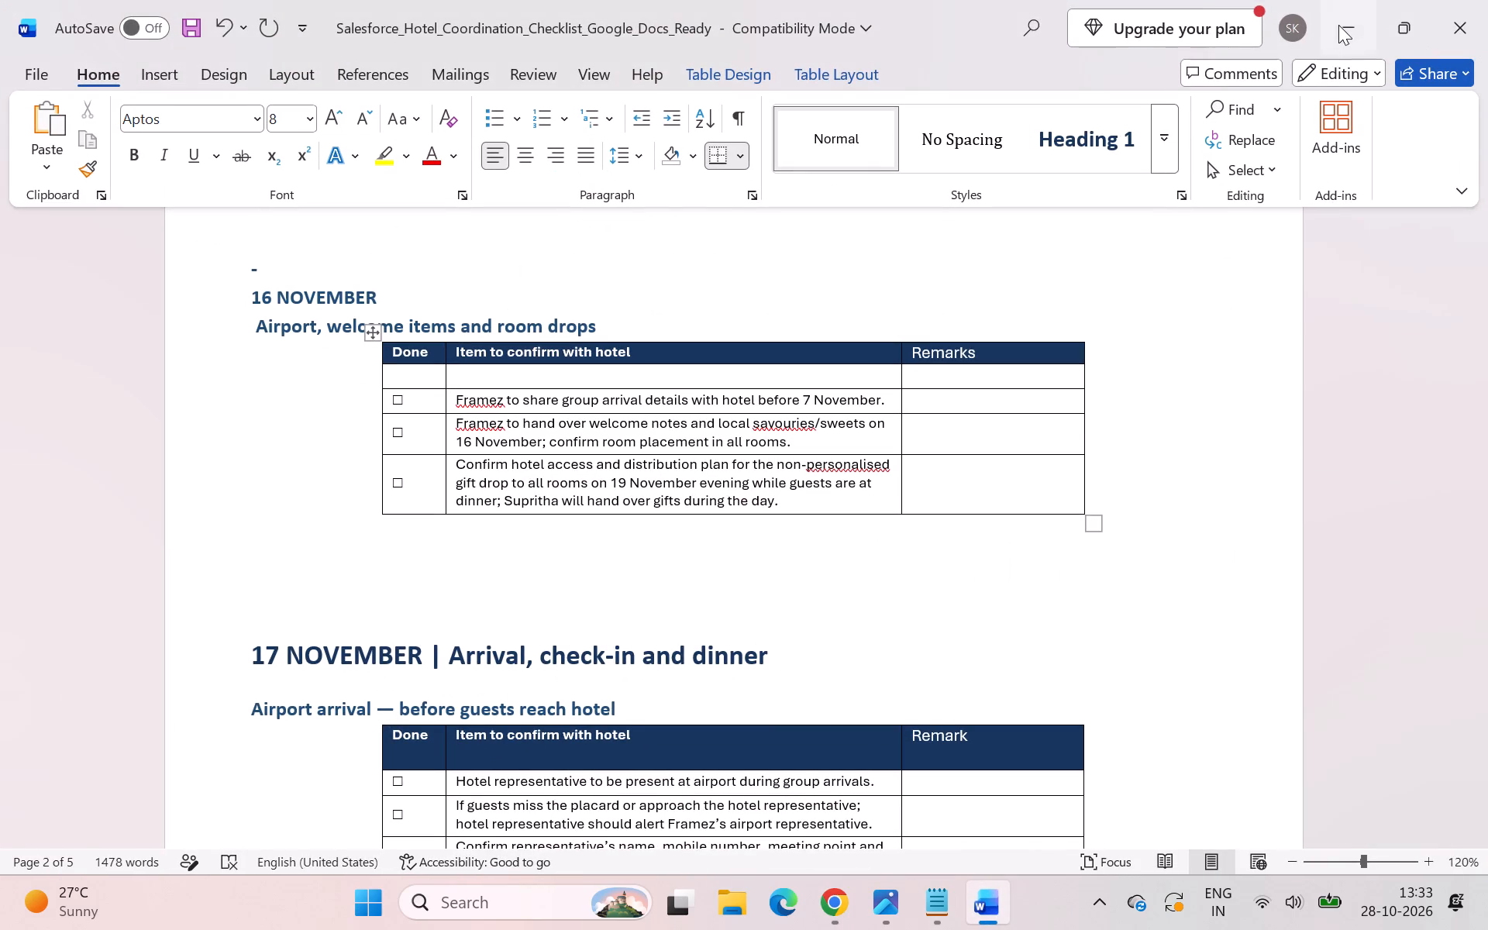
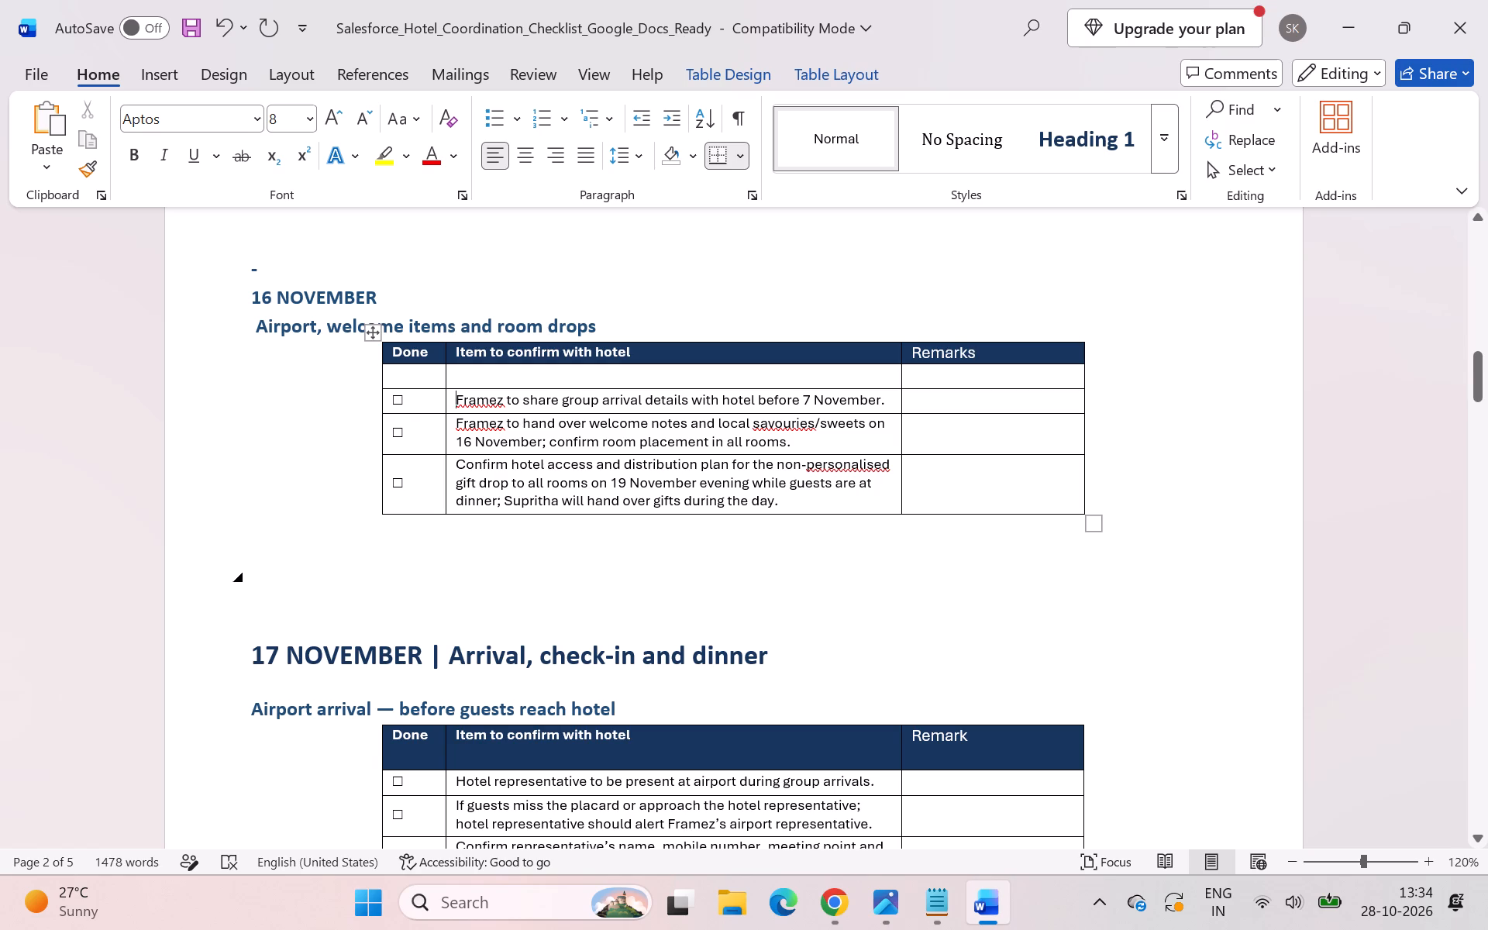
Place the text cursor on the blank line between the 16 November table and the 17 November heading.
scroll(721, 522, down, 2)
click(637, 491)
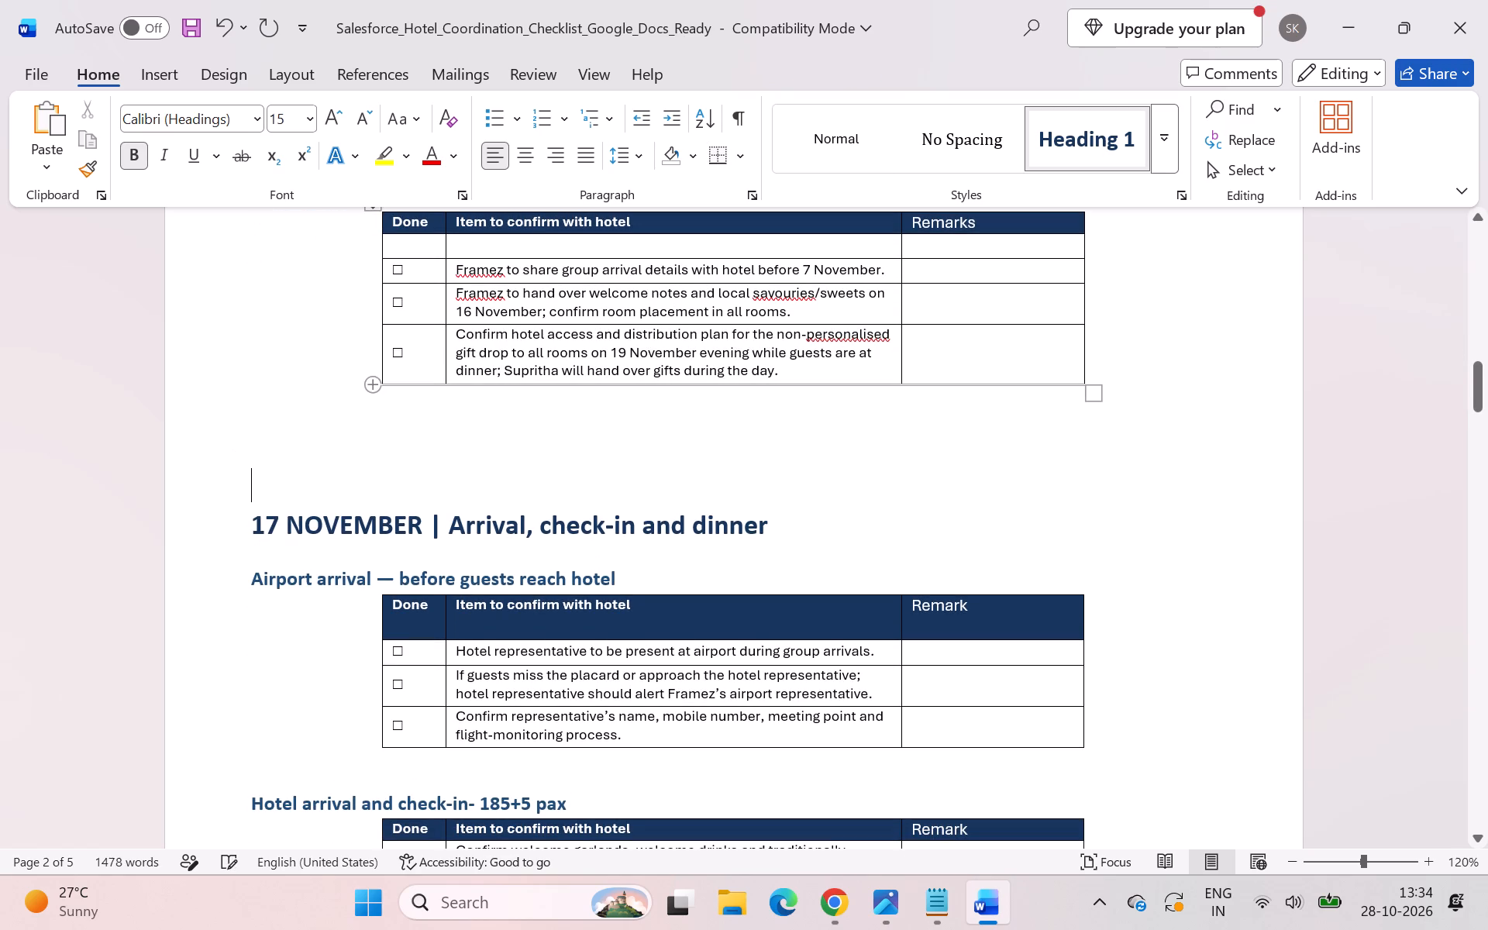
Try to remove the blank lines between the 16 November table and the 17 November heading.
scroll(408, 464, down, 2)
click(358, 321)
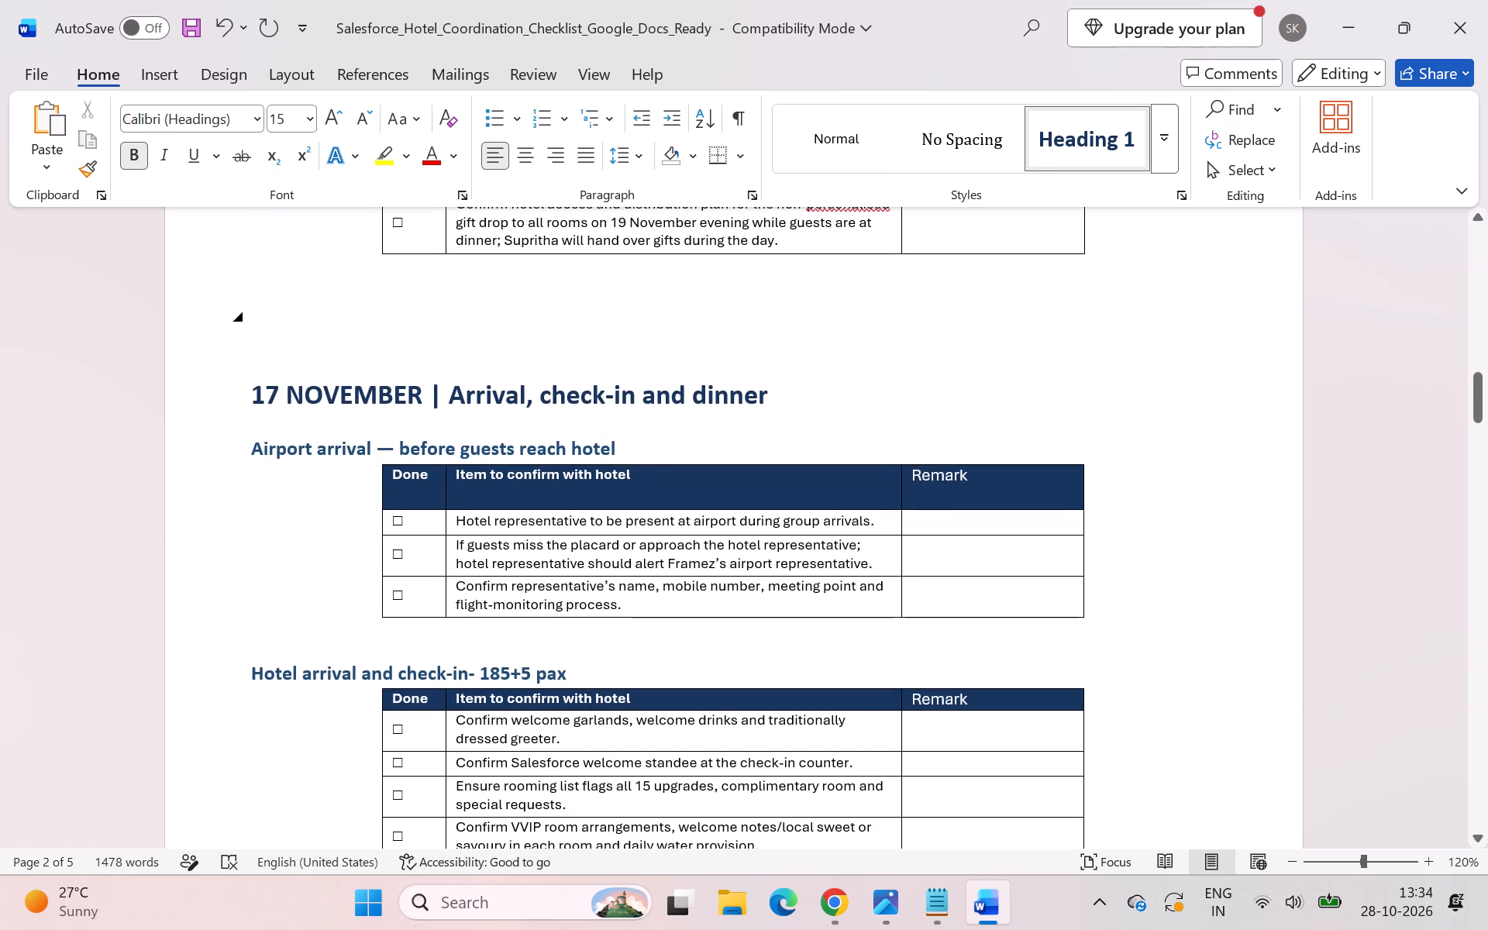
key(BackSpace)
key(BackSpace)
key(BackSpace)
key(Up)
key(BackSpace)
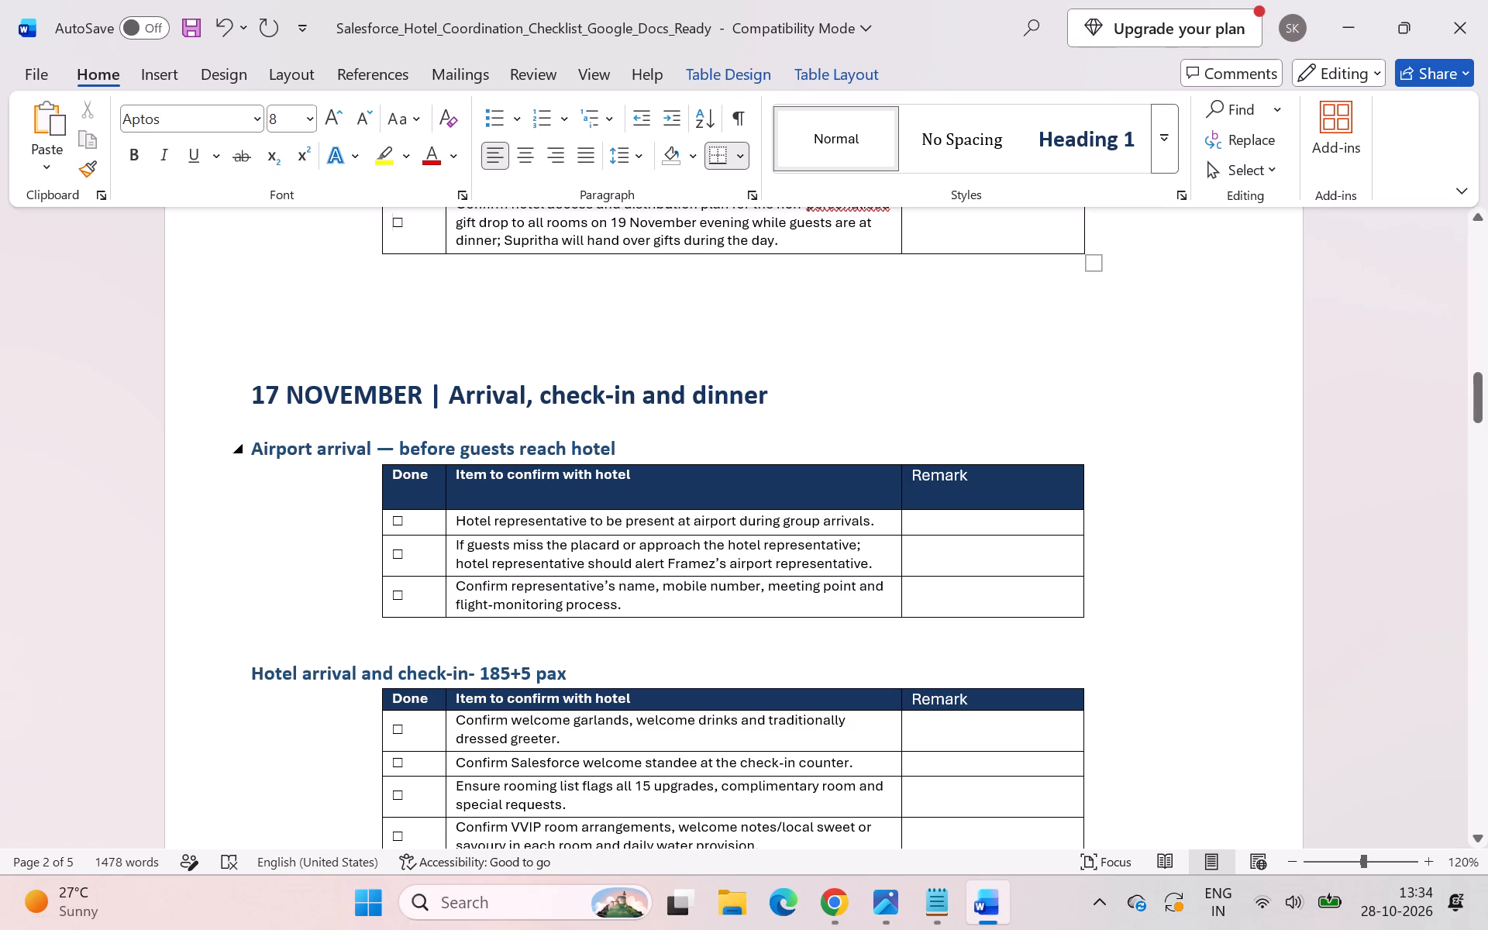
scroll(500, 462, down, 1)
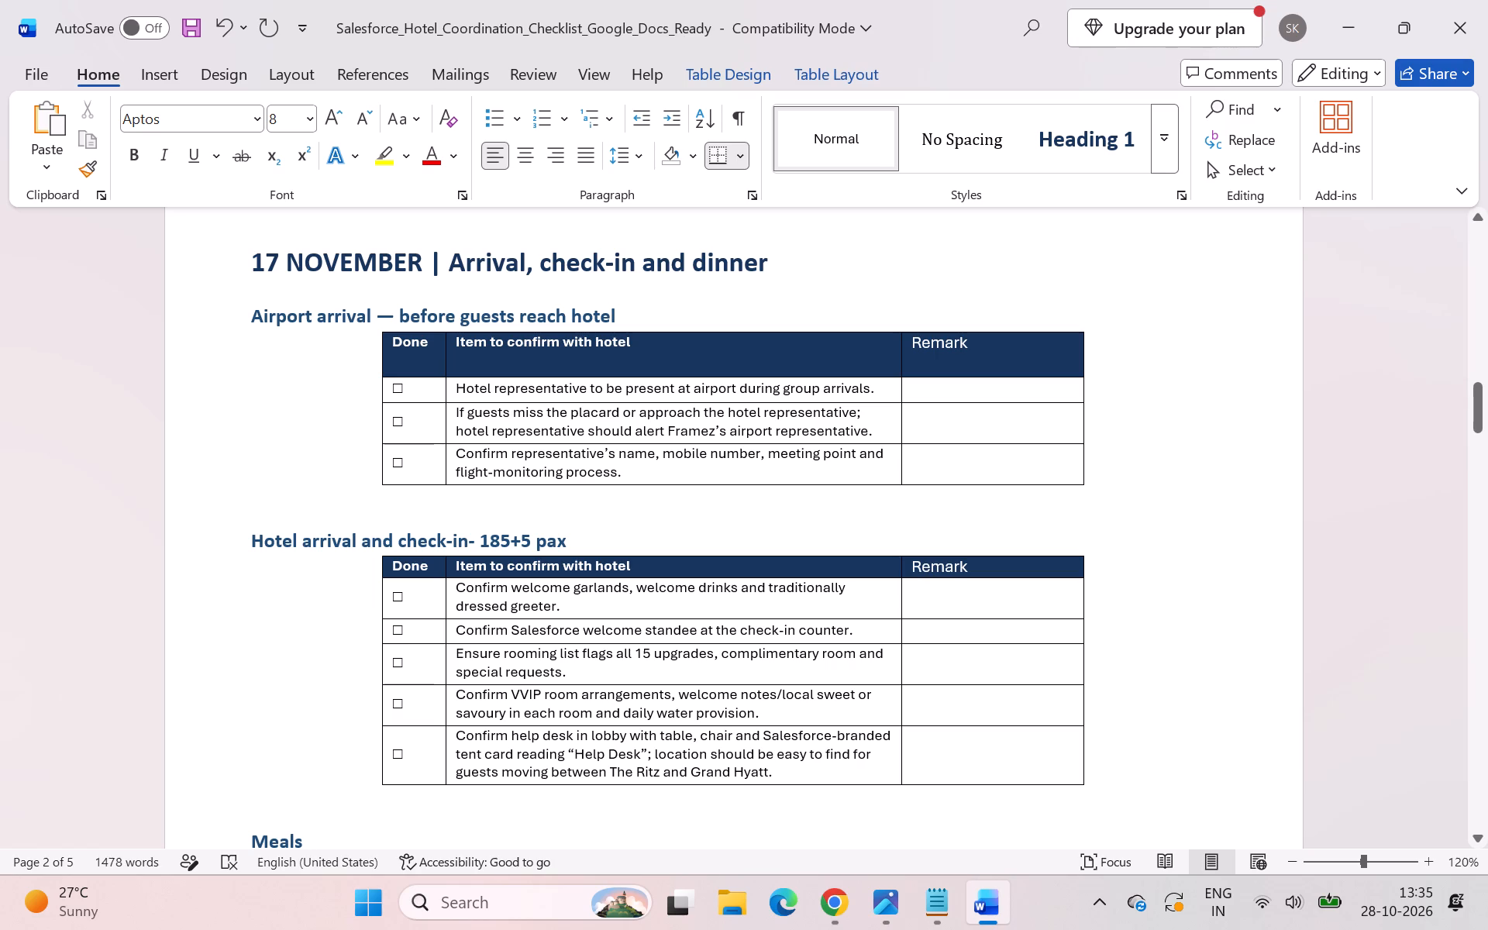
Check the 17 November airport arrival, hotel check-in and meals items against the hotel requirements in the Gmail message.
click(652, 478)
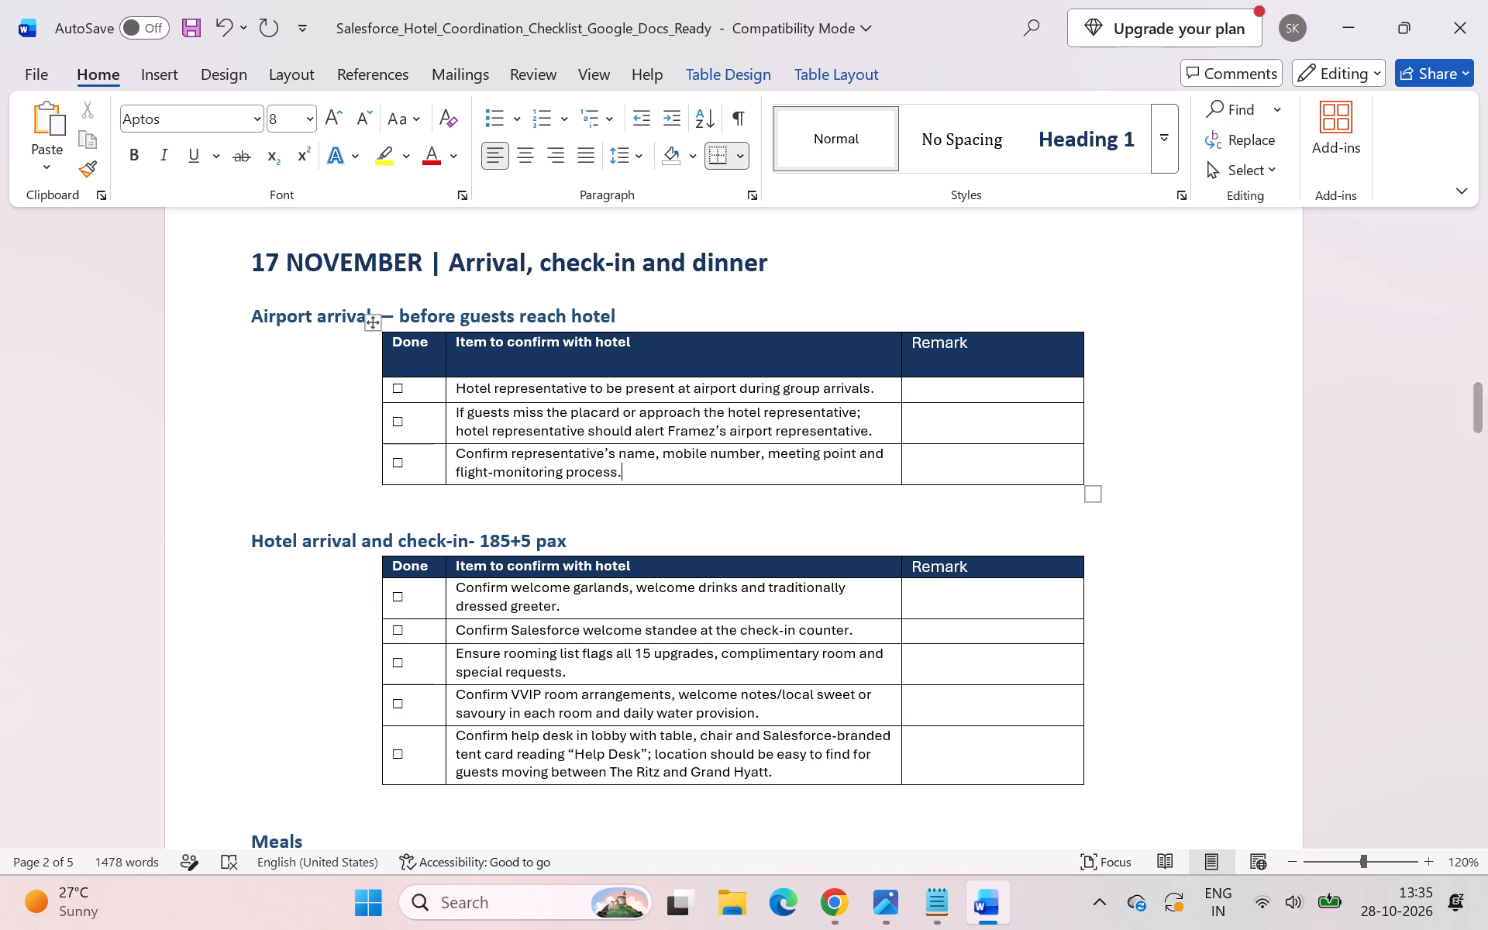
scroll(652, 478, down, 1)
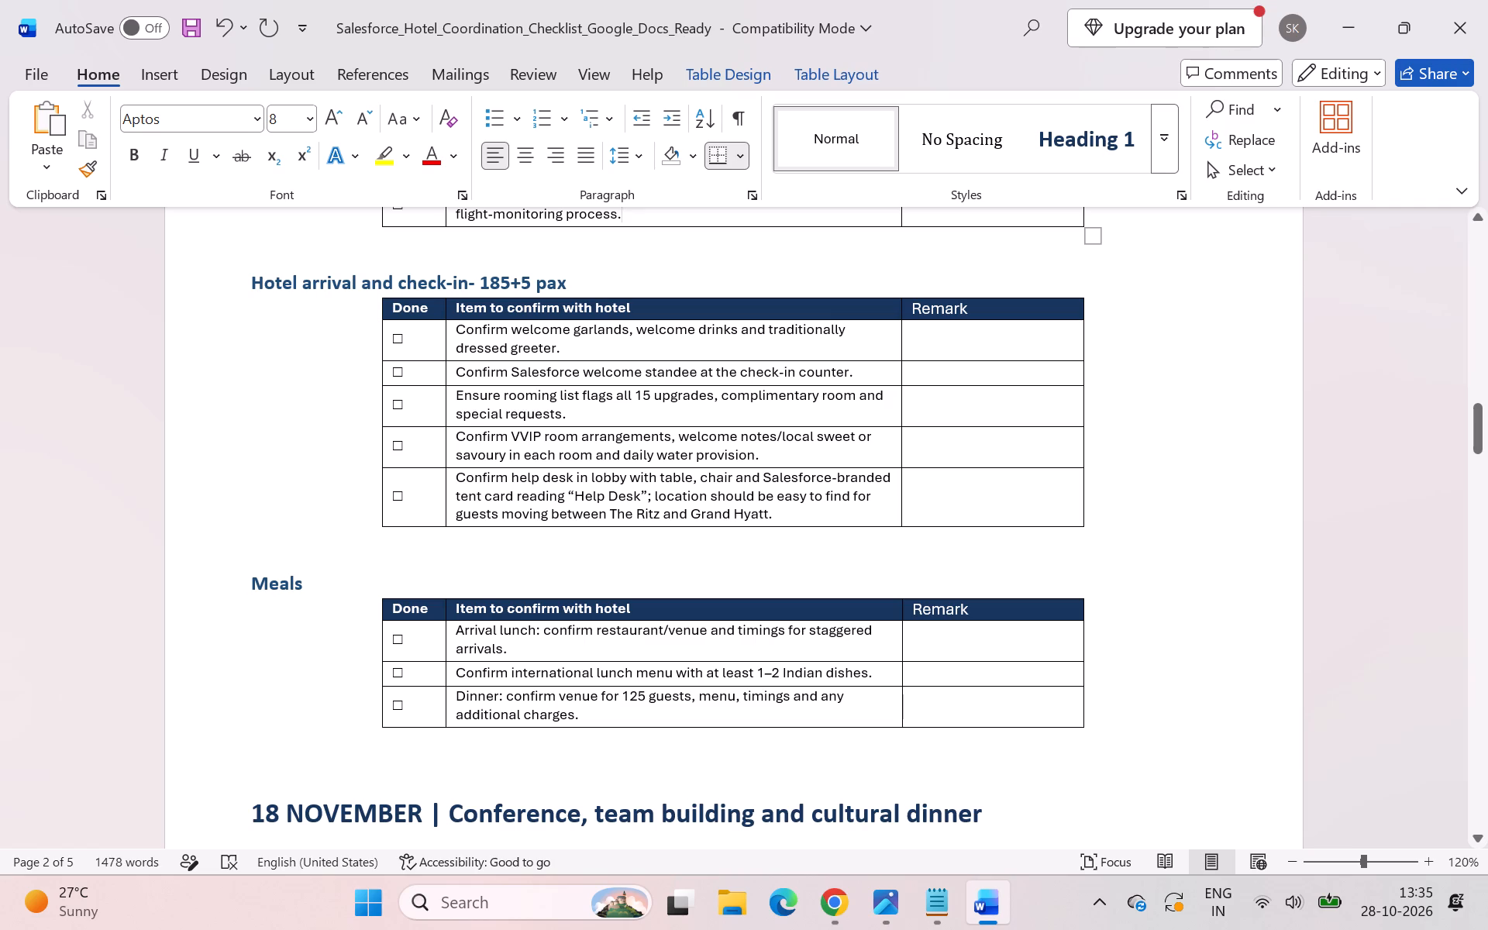
scroll(581, 409, down, 1)
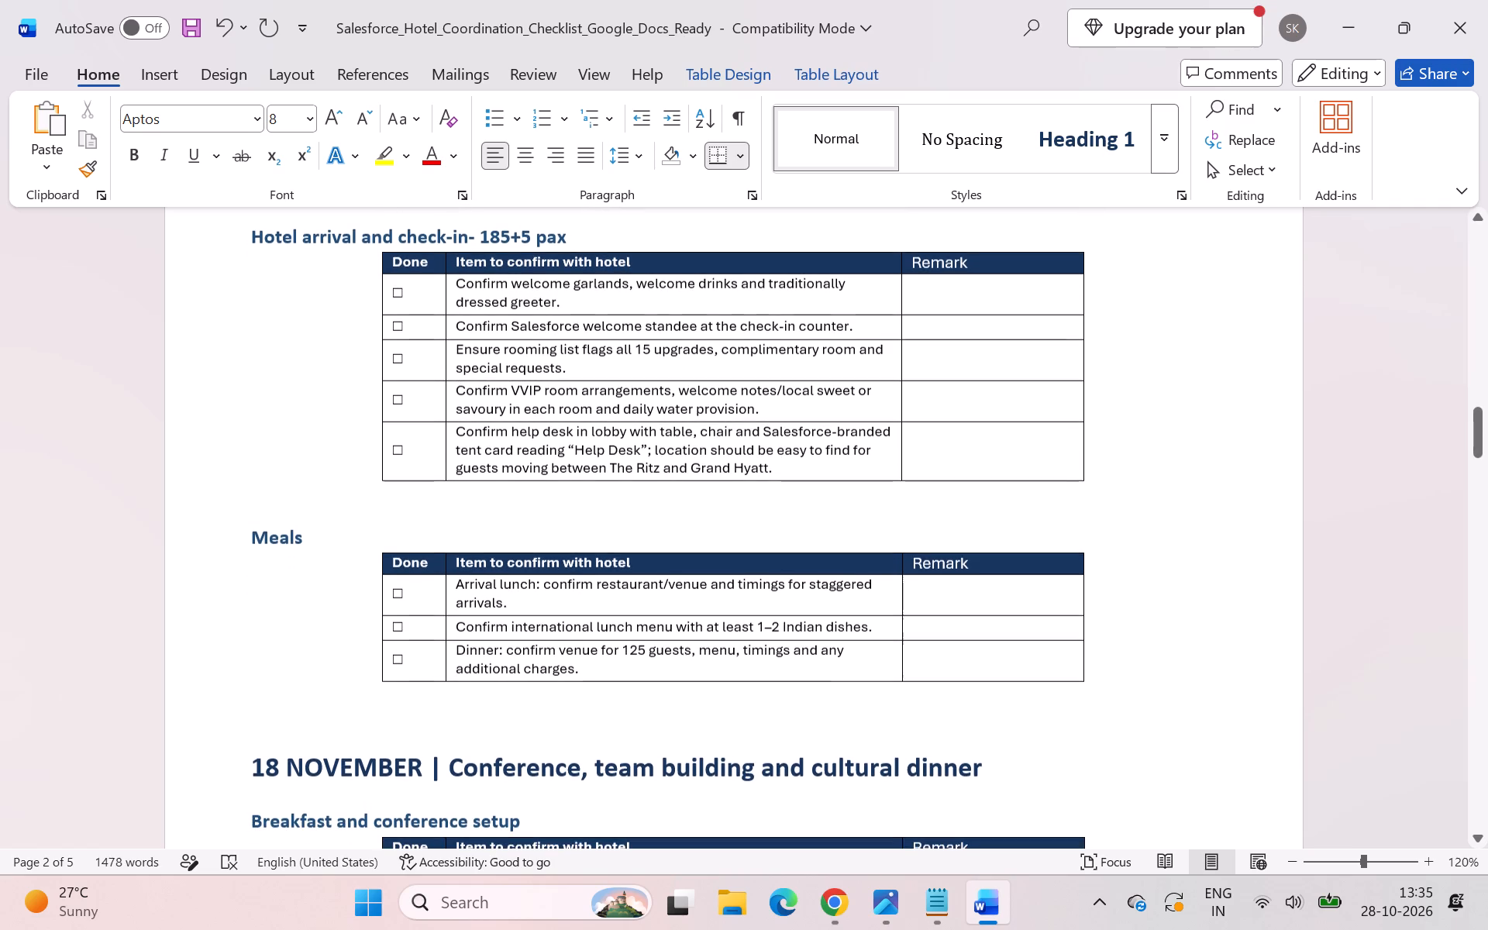
click(1342, 8)
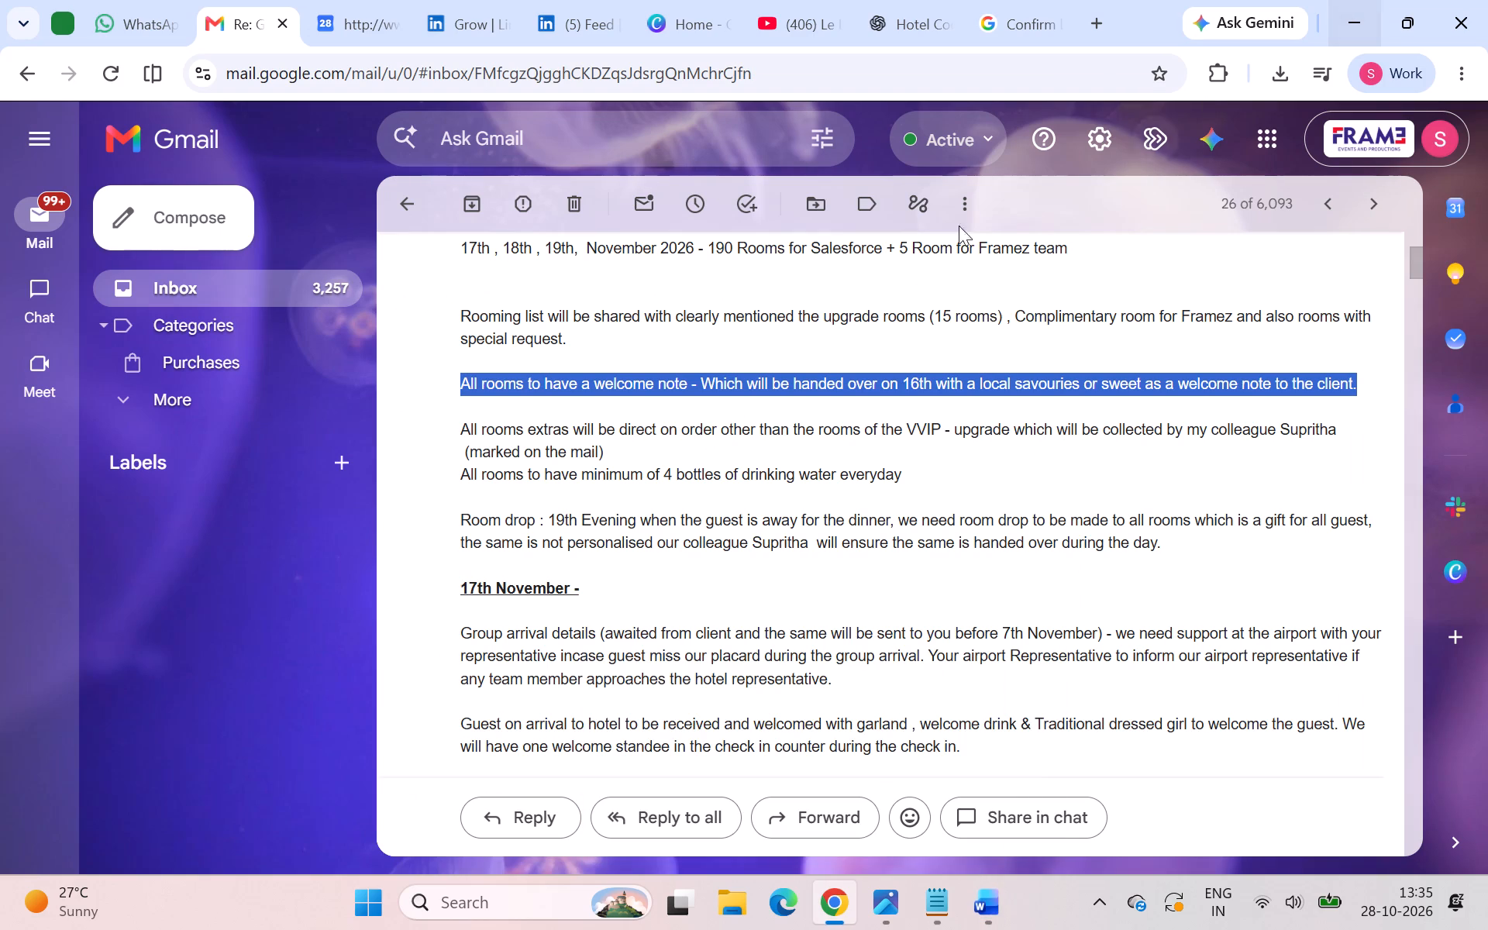
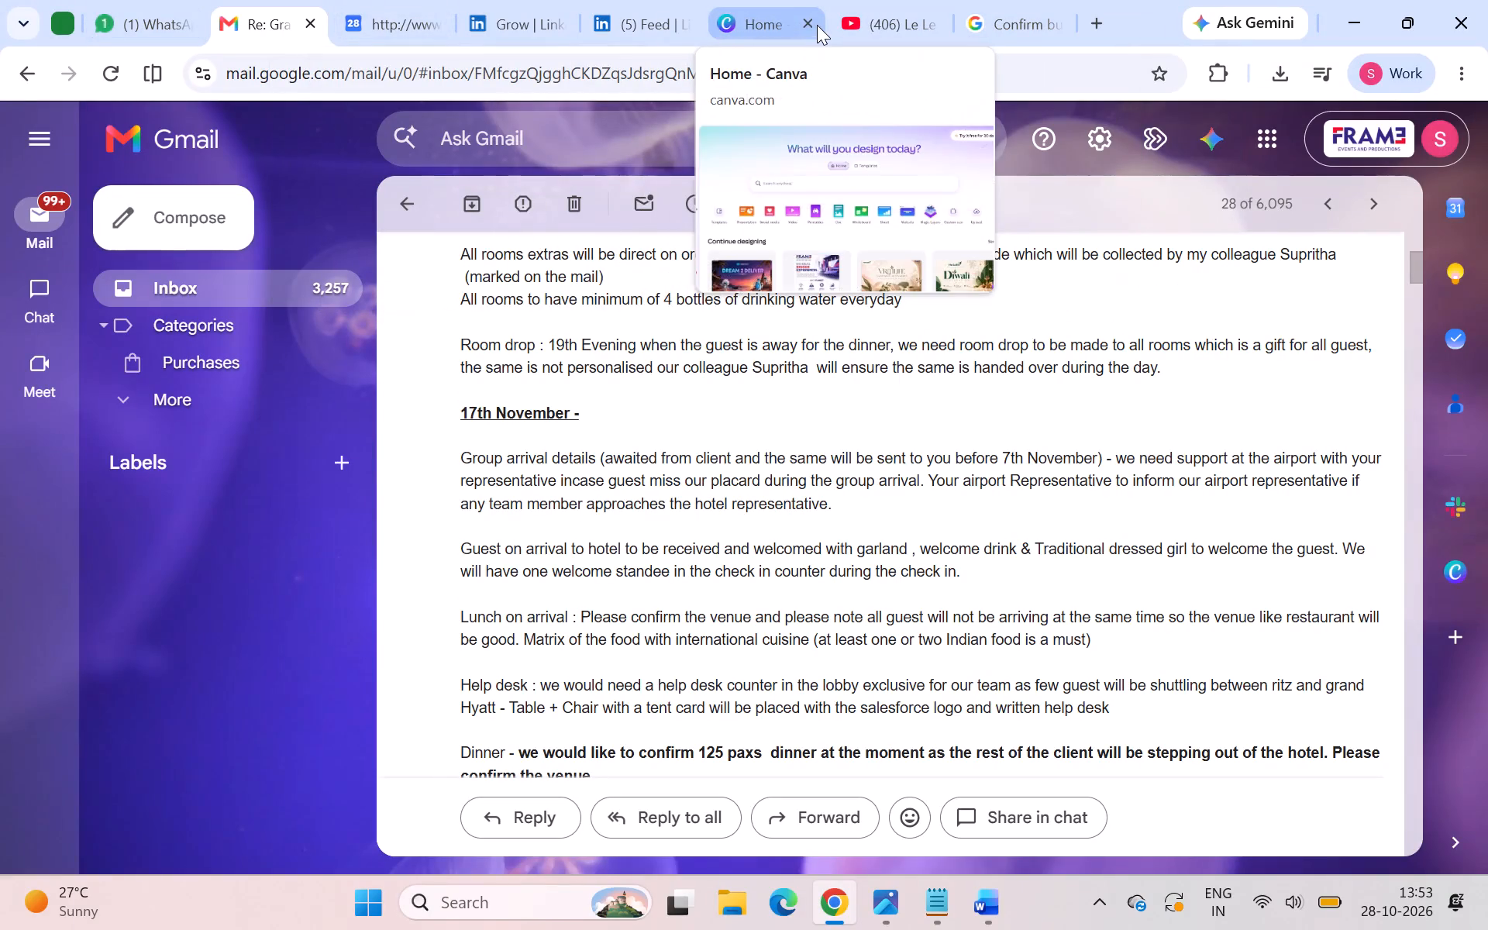
Close the Canva home tab and the YouTube tab in Chrome, keeping the Gmail thread open.
click(810, 24)
click(810, 24)
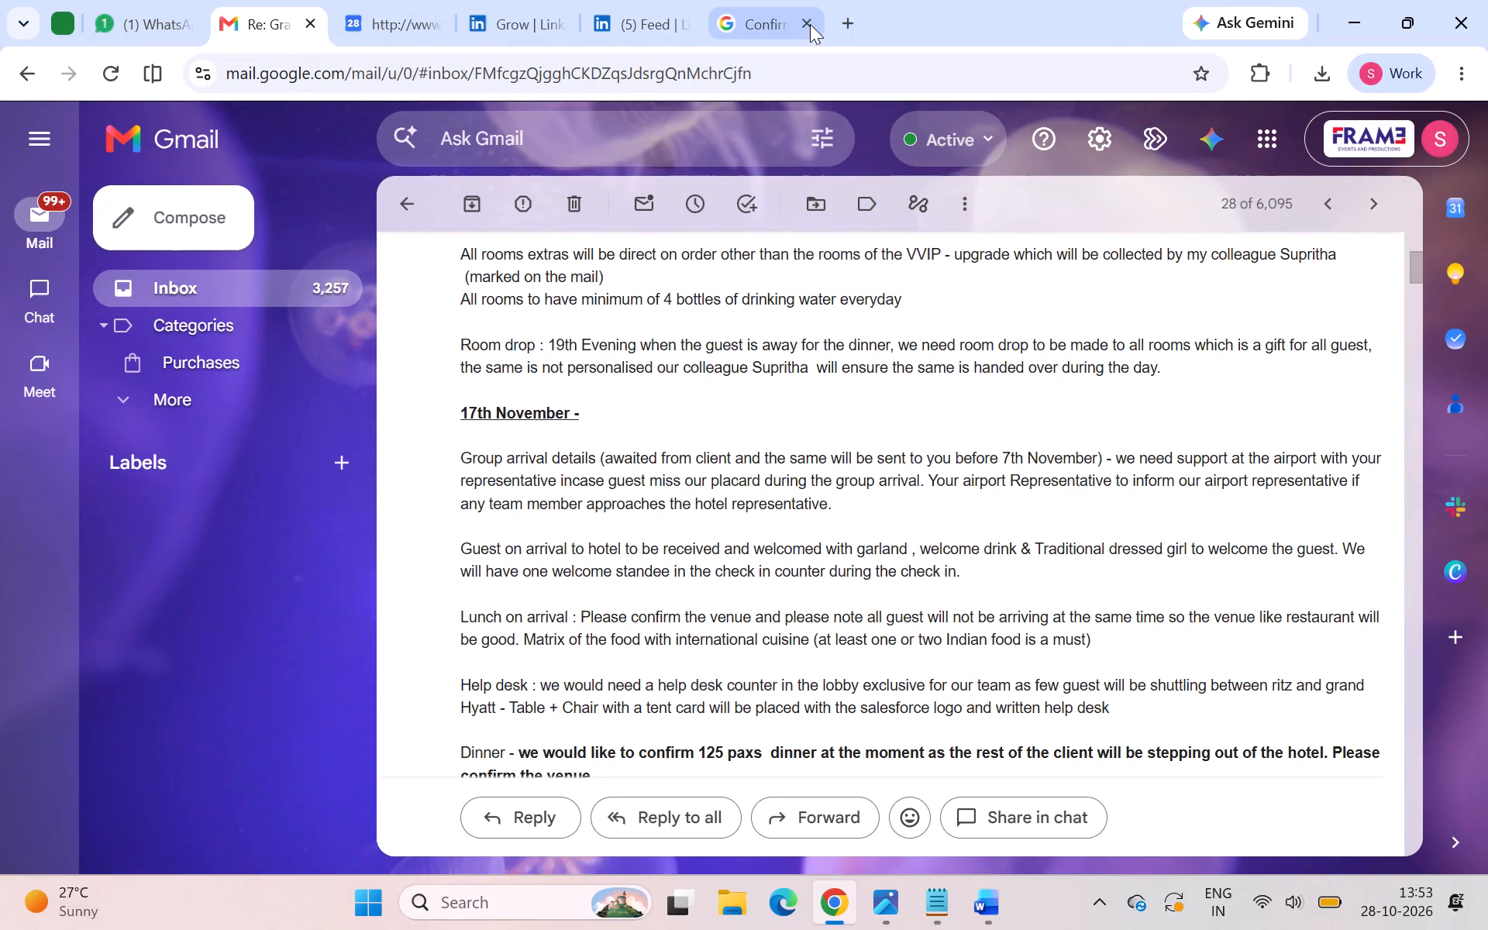
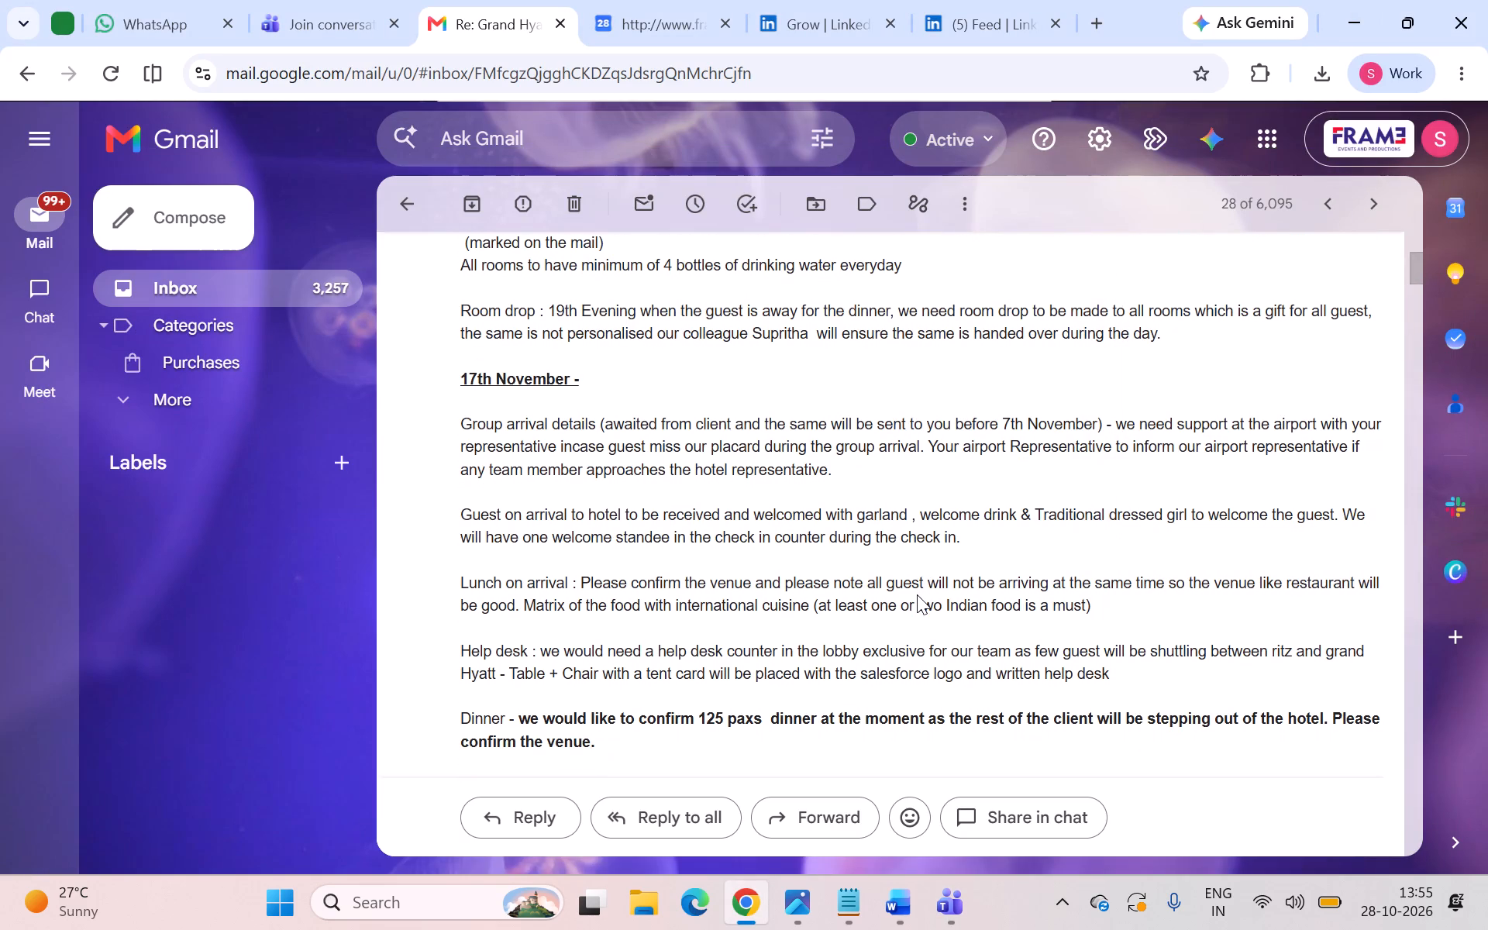
Review the hotel requirements email in Gmail for 17 November, including arrival, lunch, help desk and dinner, and the start of 18 November.
scroll(917, 594, down, 2)
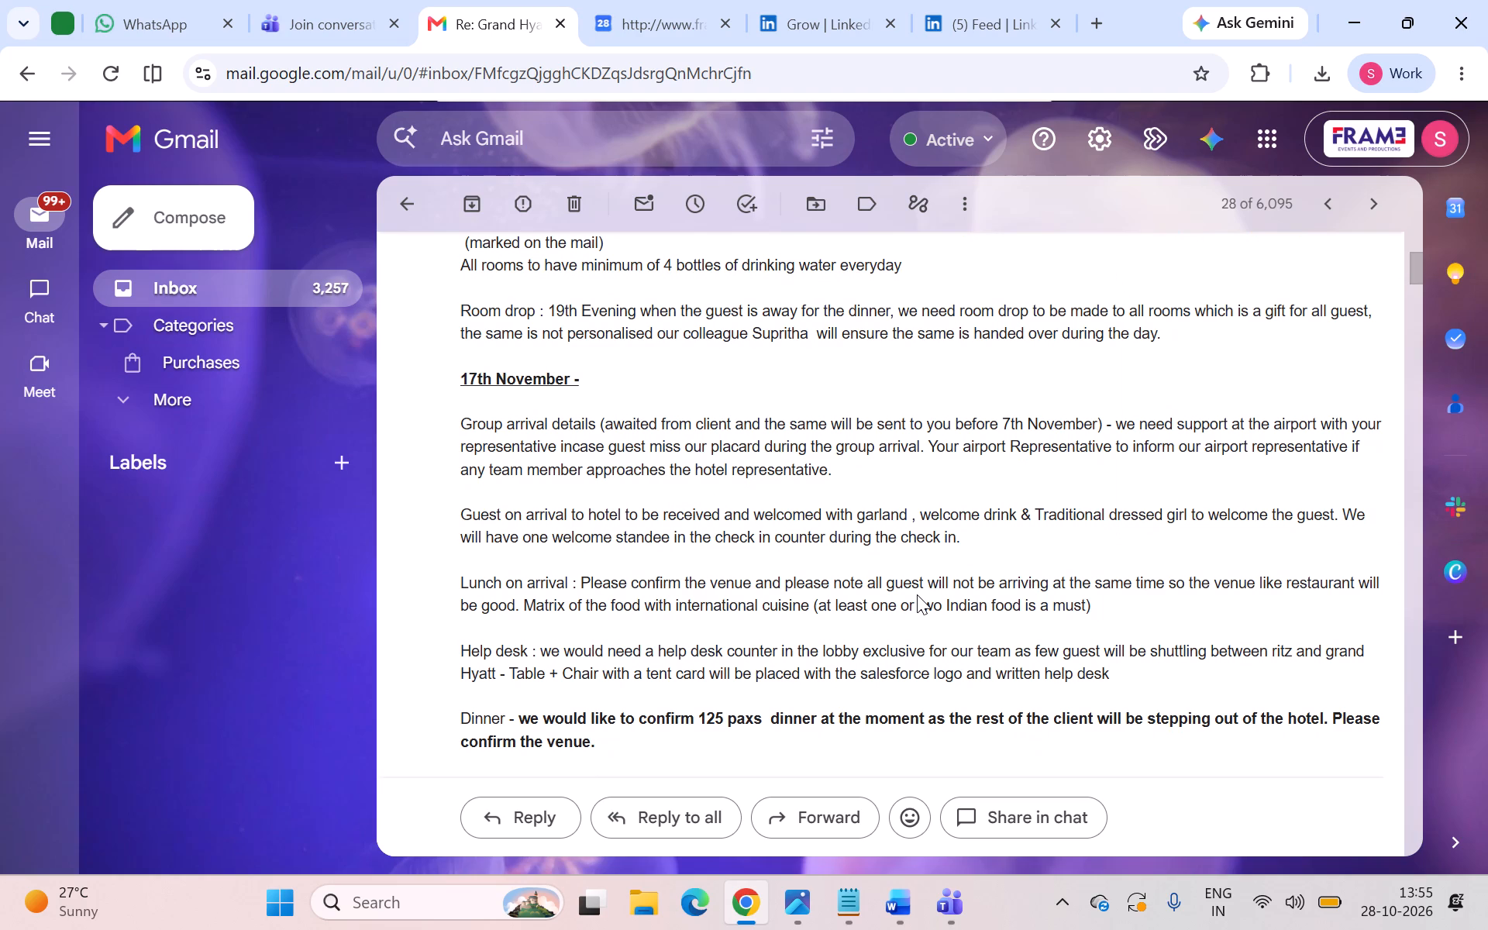
scroll(917, 594, down, 1)
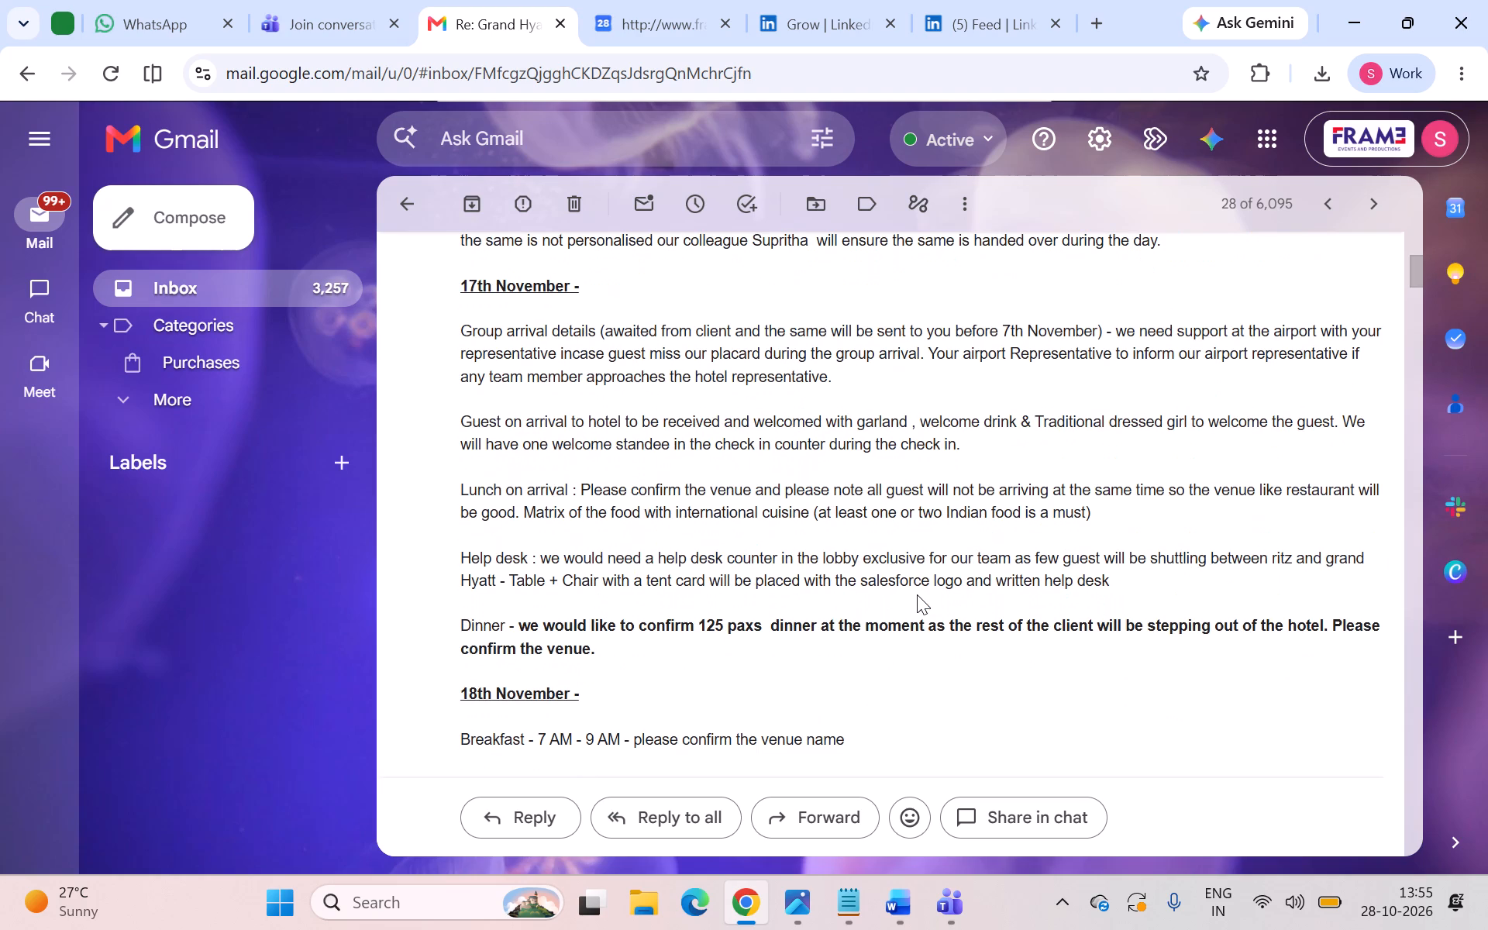
scroll(917, 594, down, 1)
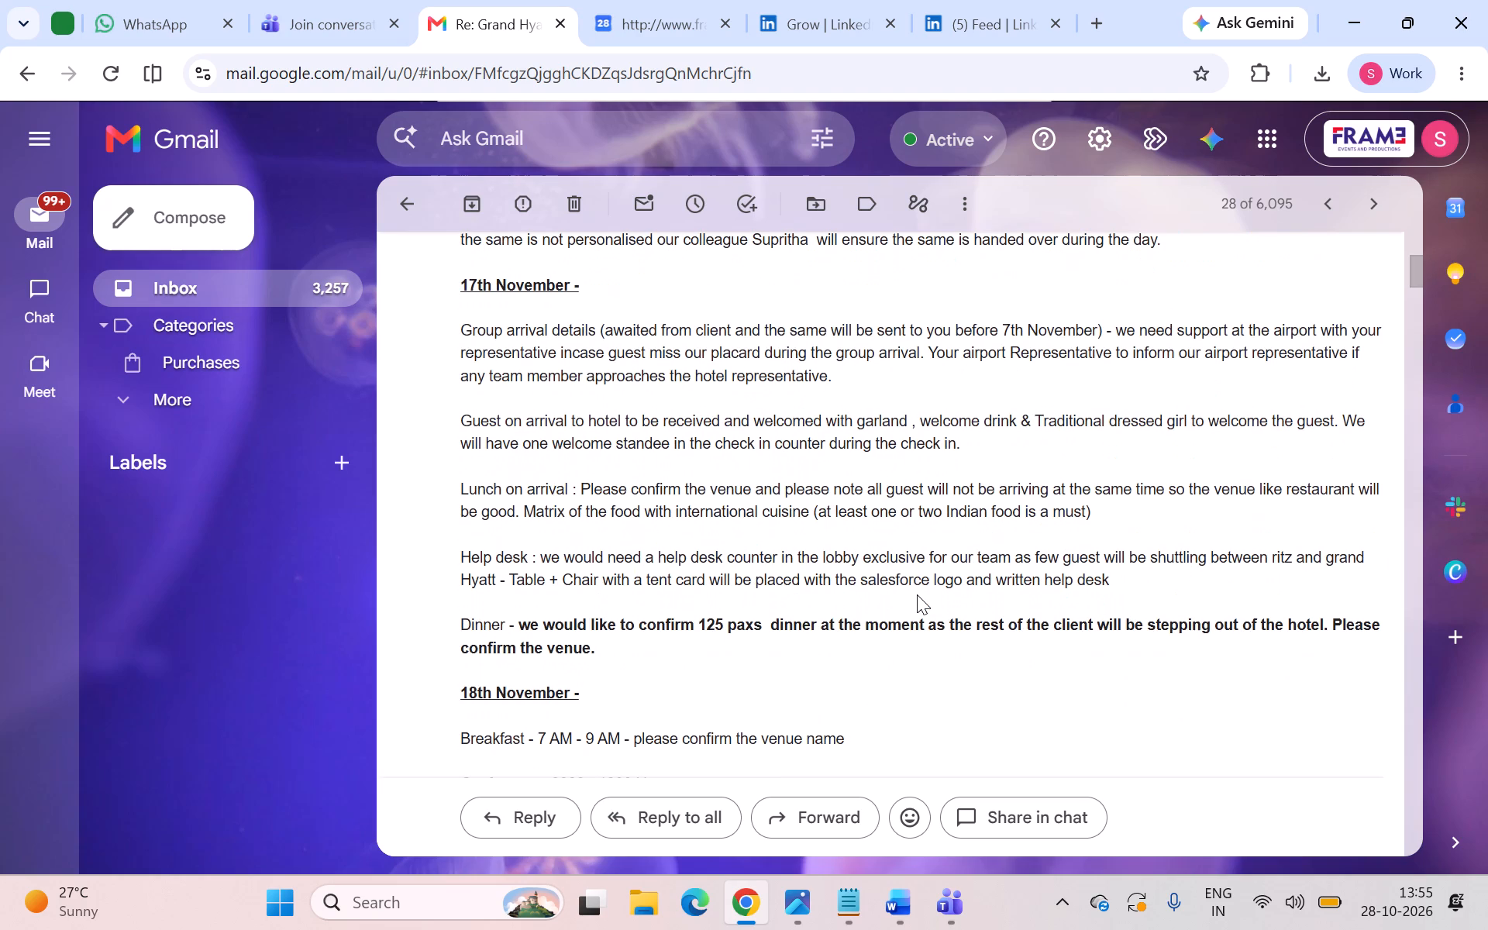
scroll(917, 594, down, 2)
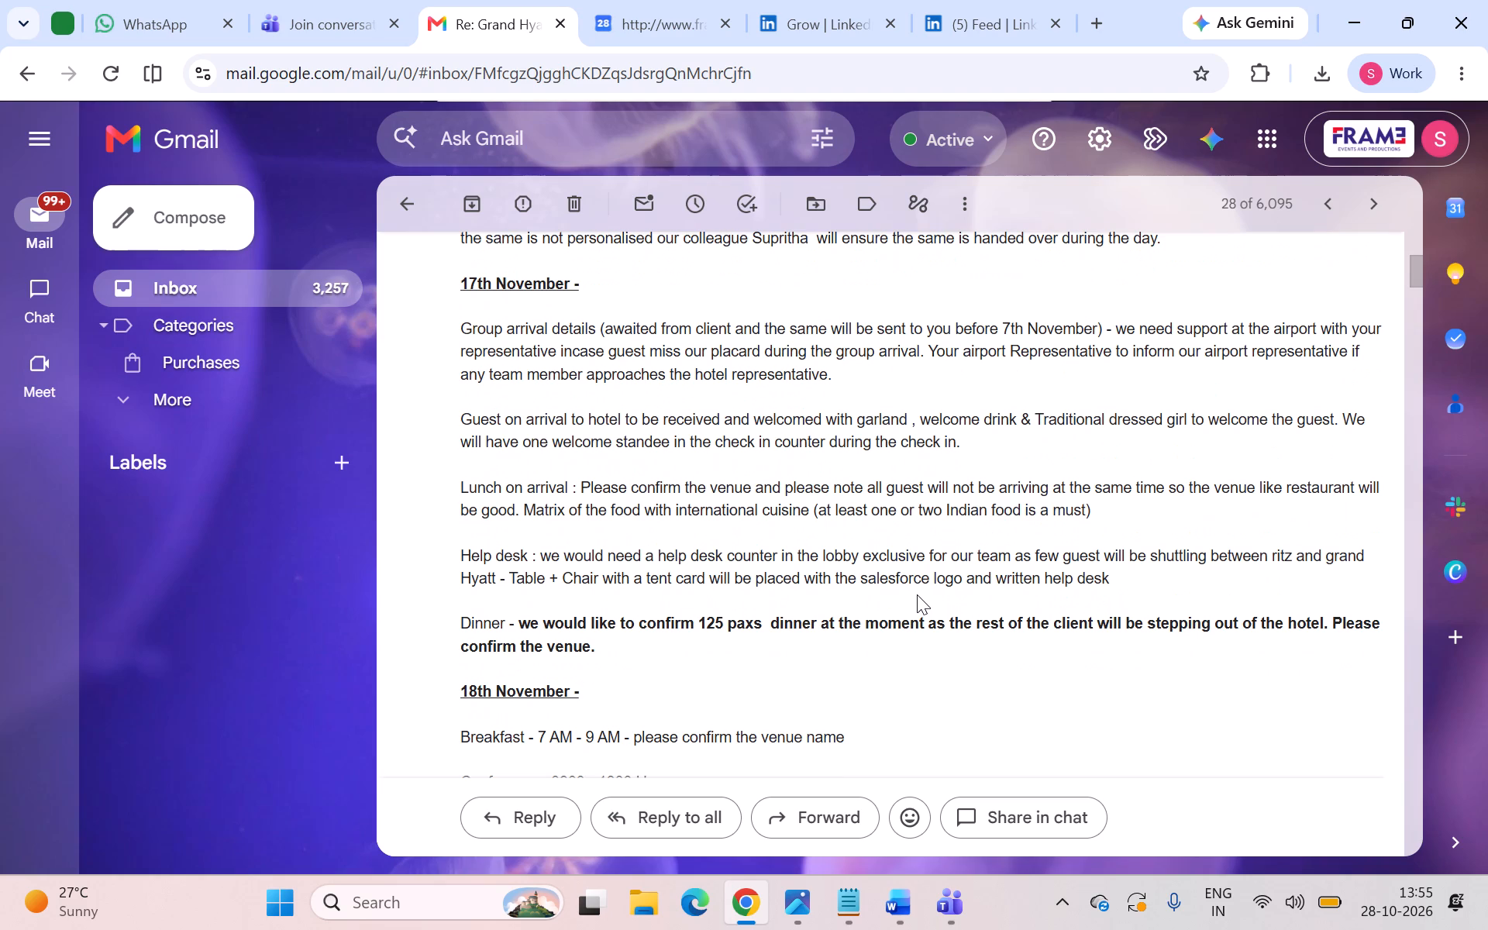
scroll(917, 594, down, 4)
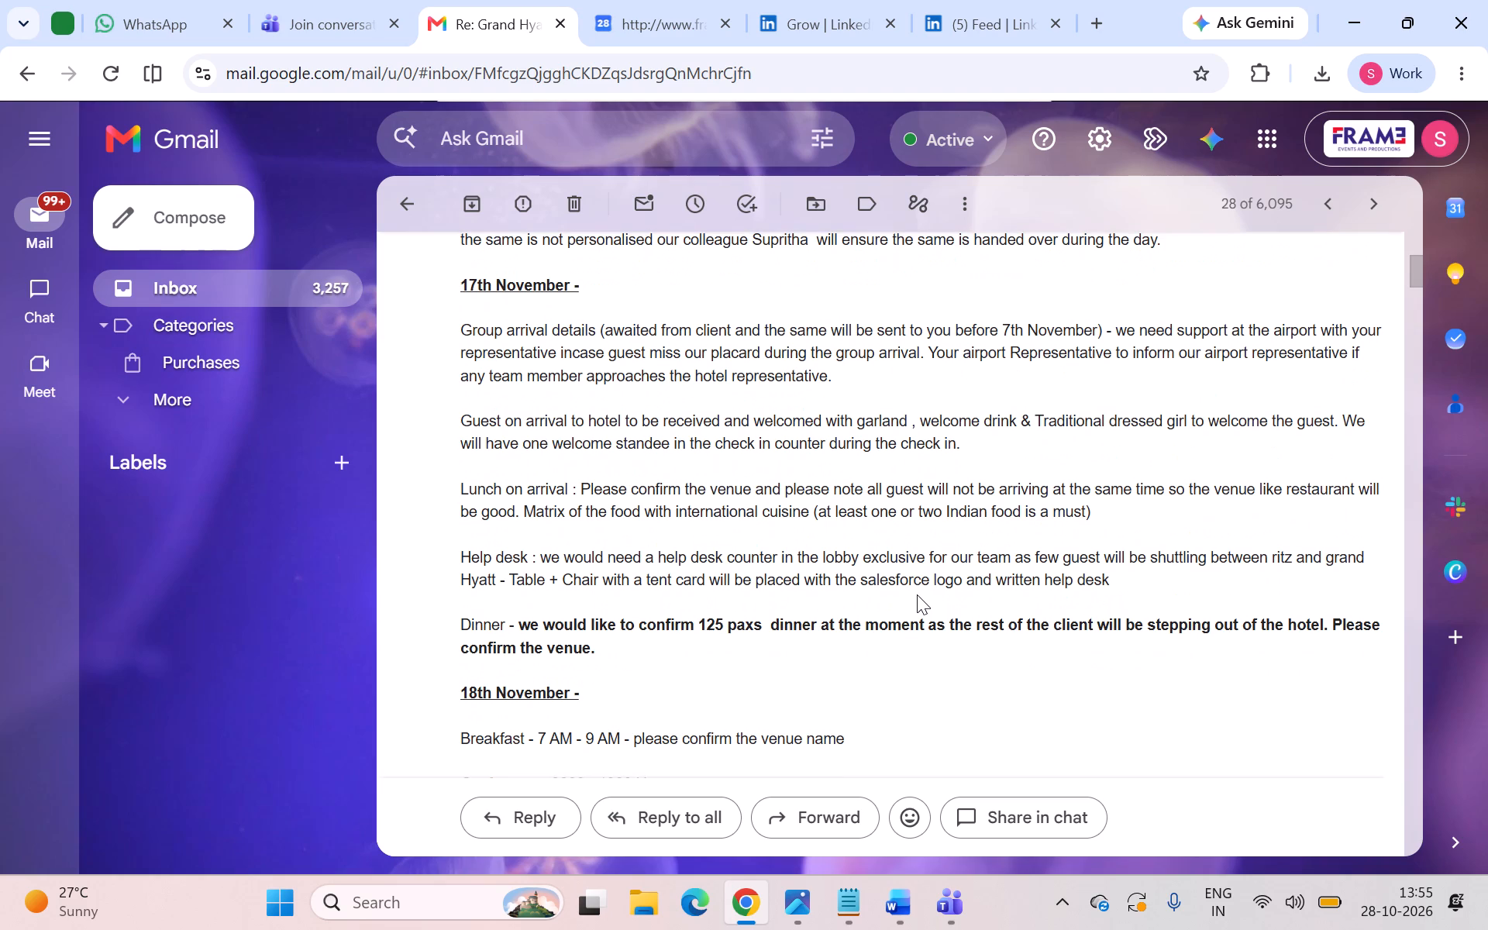
scroll(917, 594, down, 2)
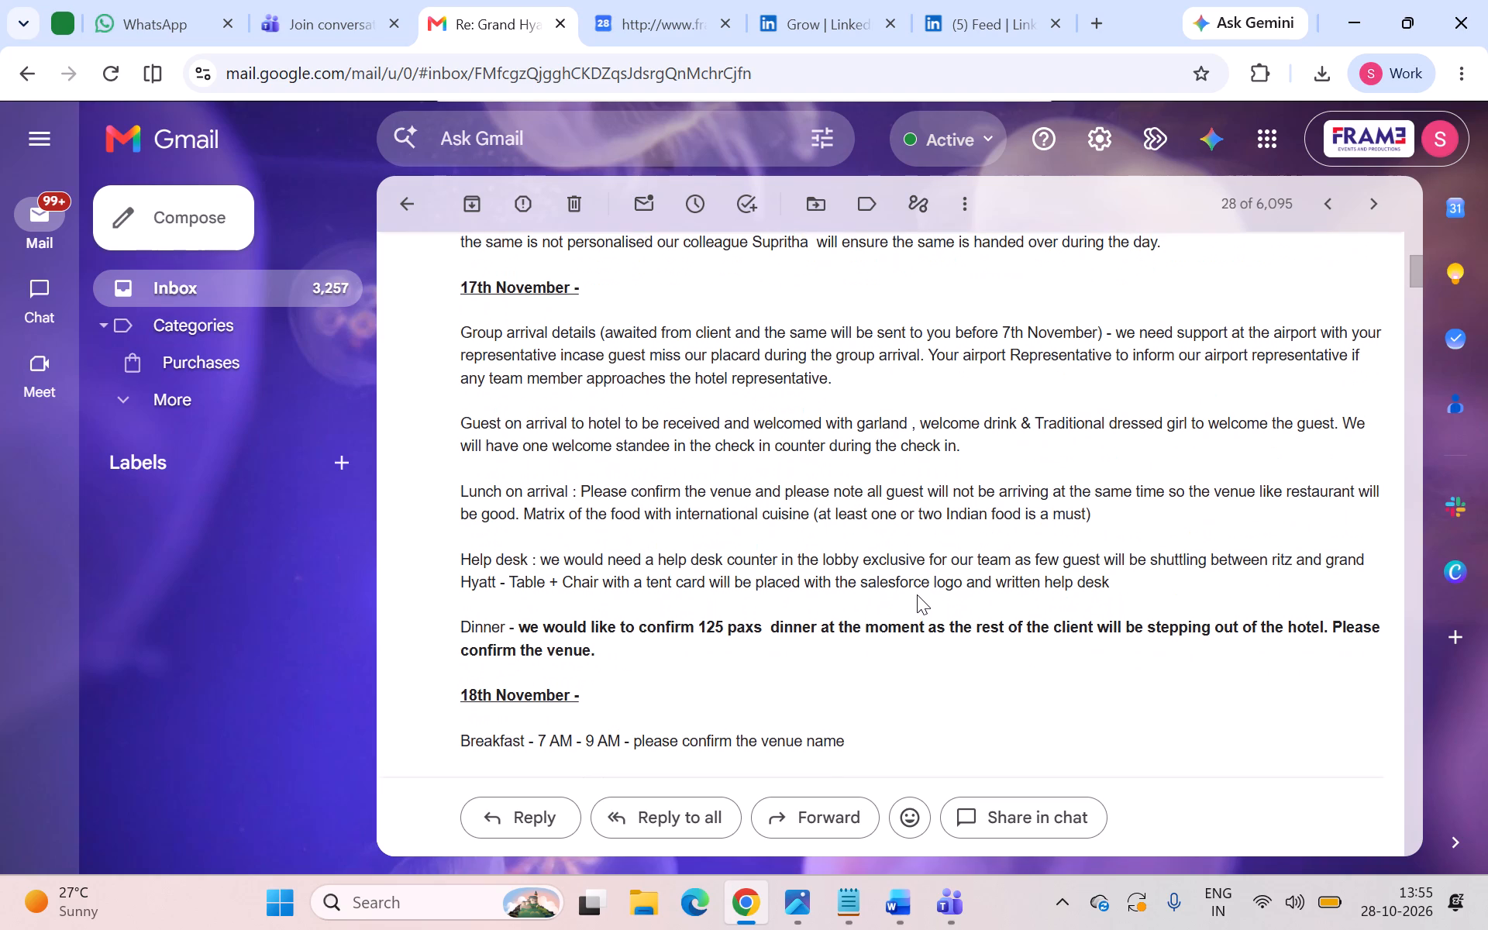
scroll(917, 594, down, 3)
scroll(917, 594, left, 1)
scroll(917, 594, down, 1)
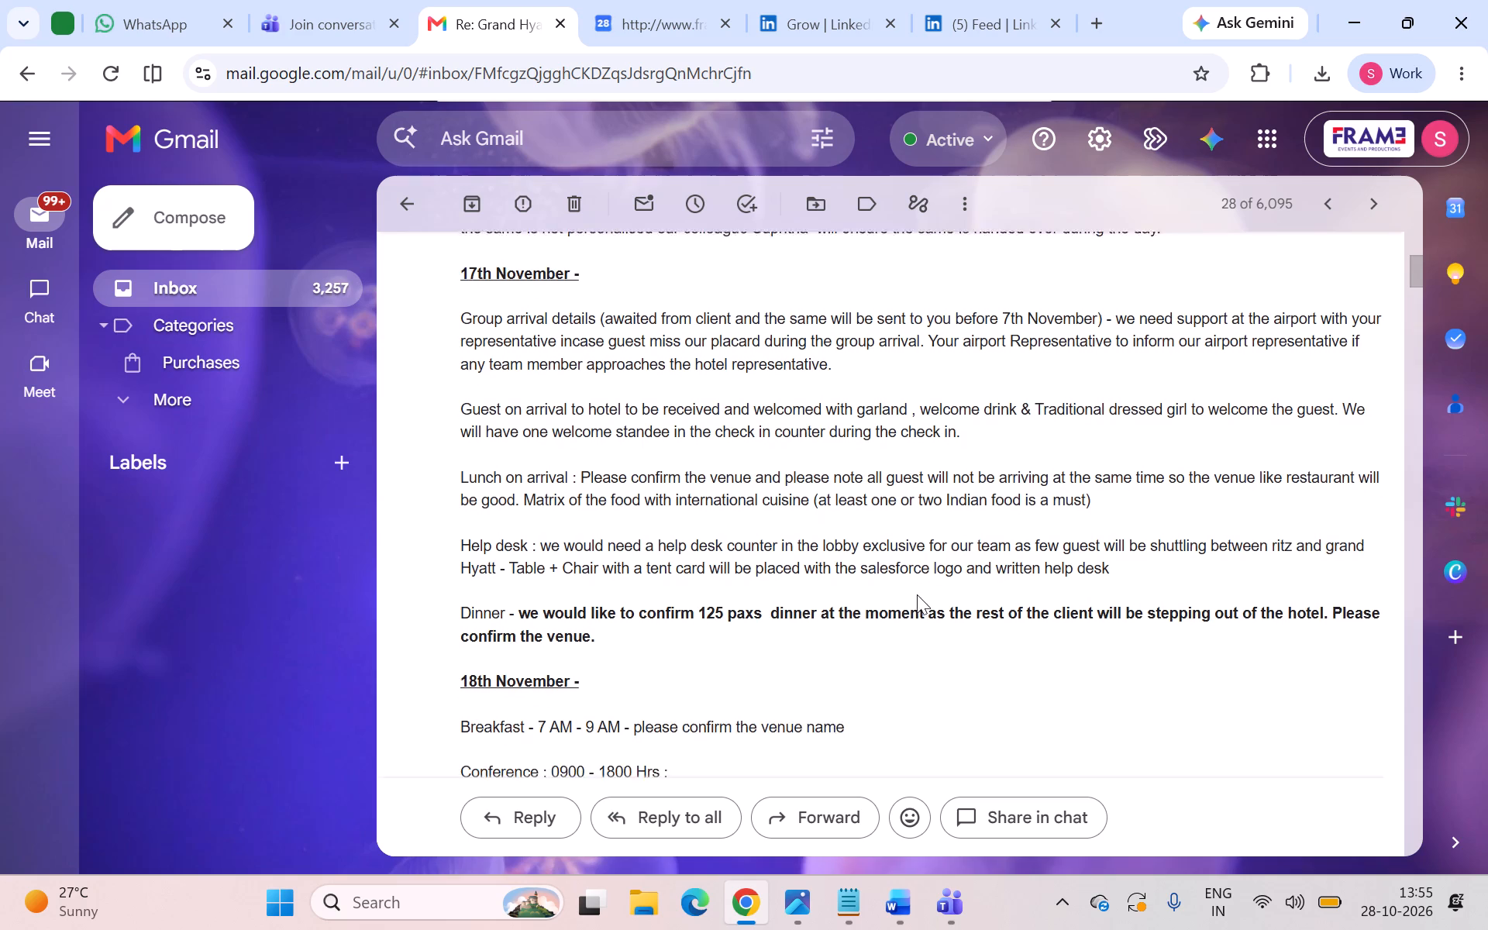
scroll(917, 594, down, 2)
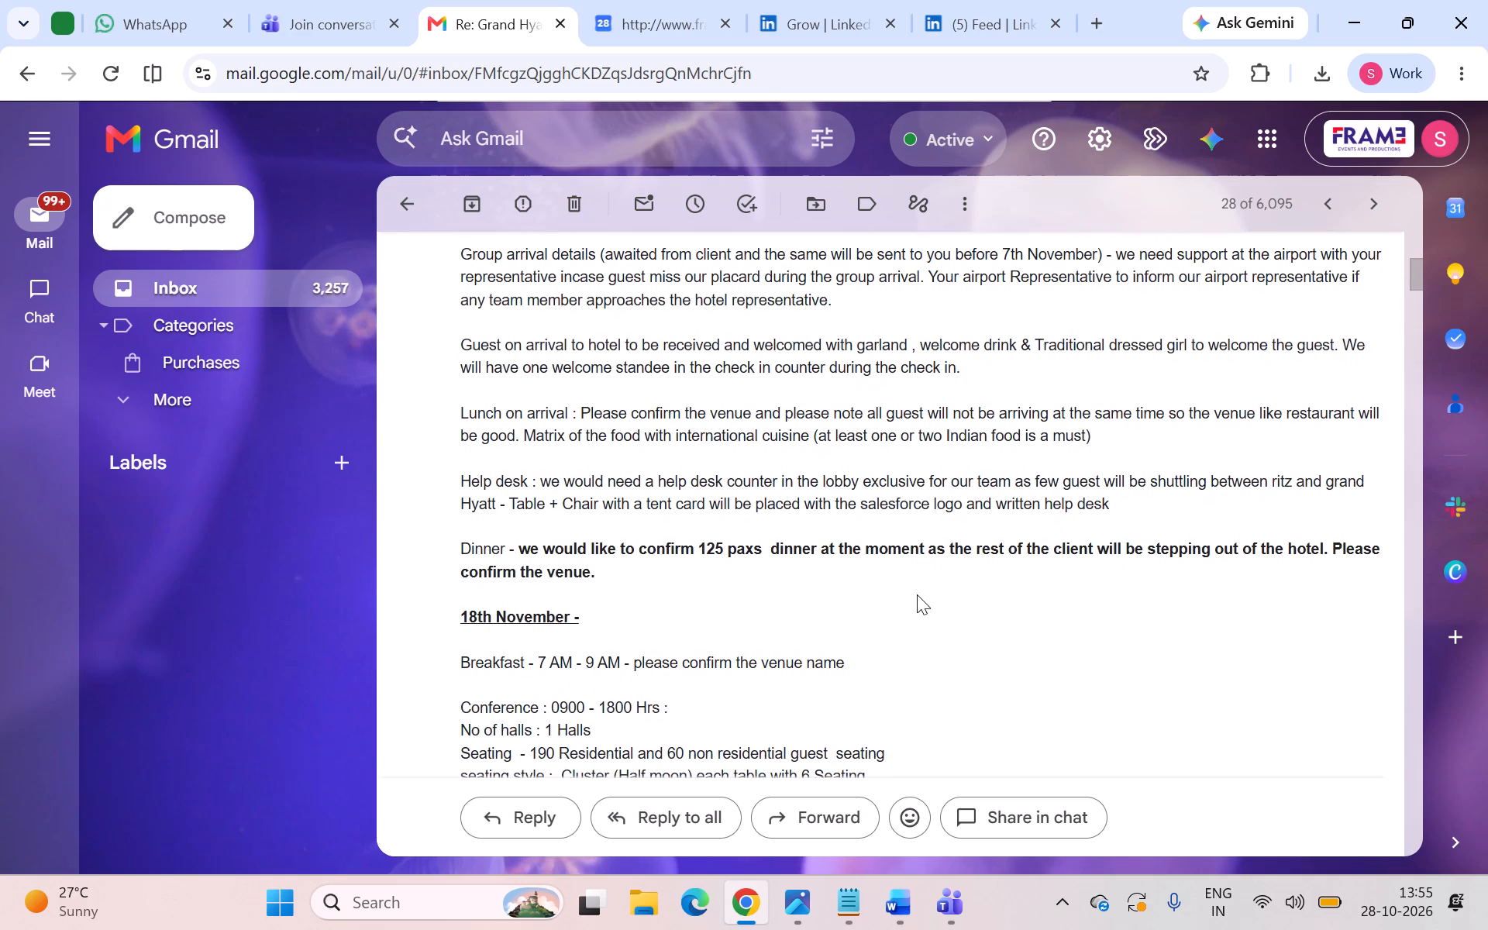
scroll(917, 594, down, 6)
scroll(917, 594, up, 1)
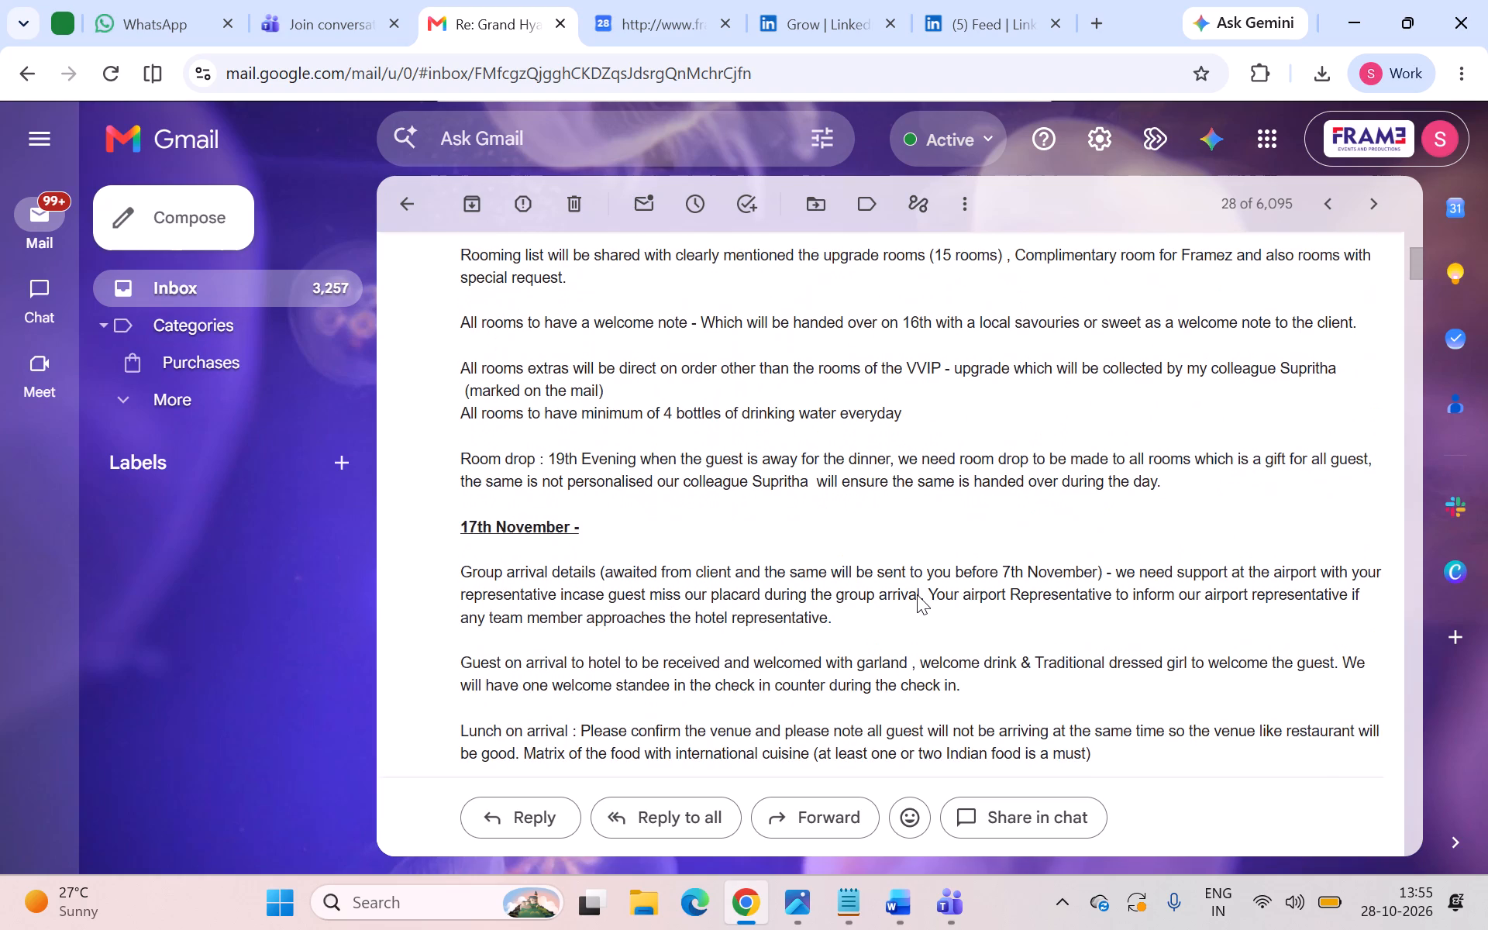
scroll(917, 594, up, 2)
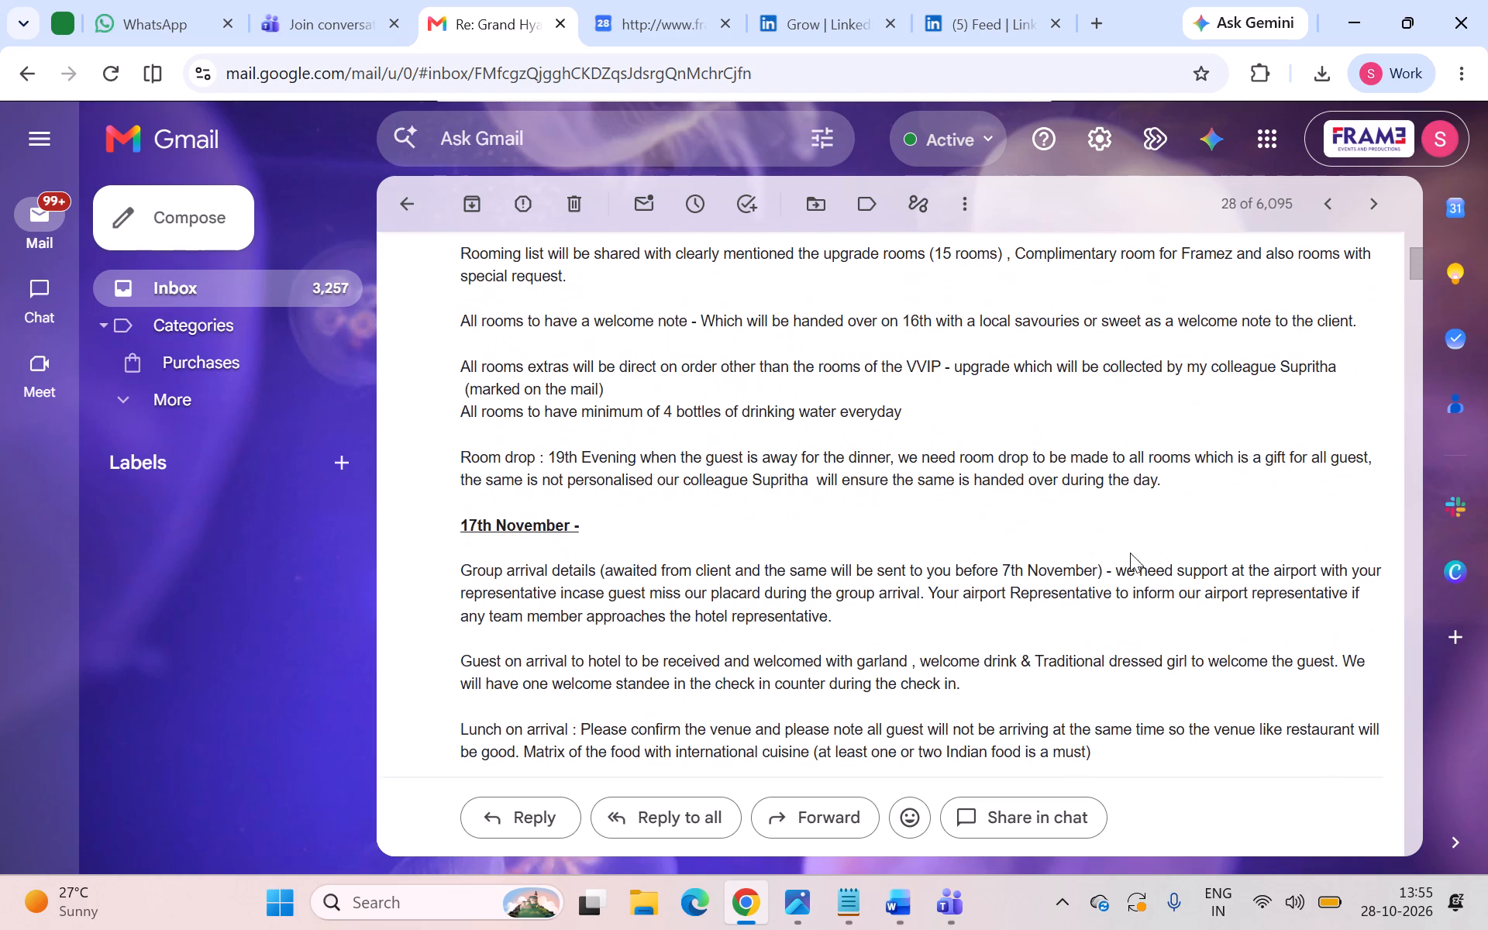
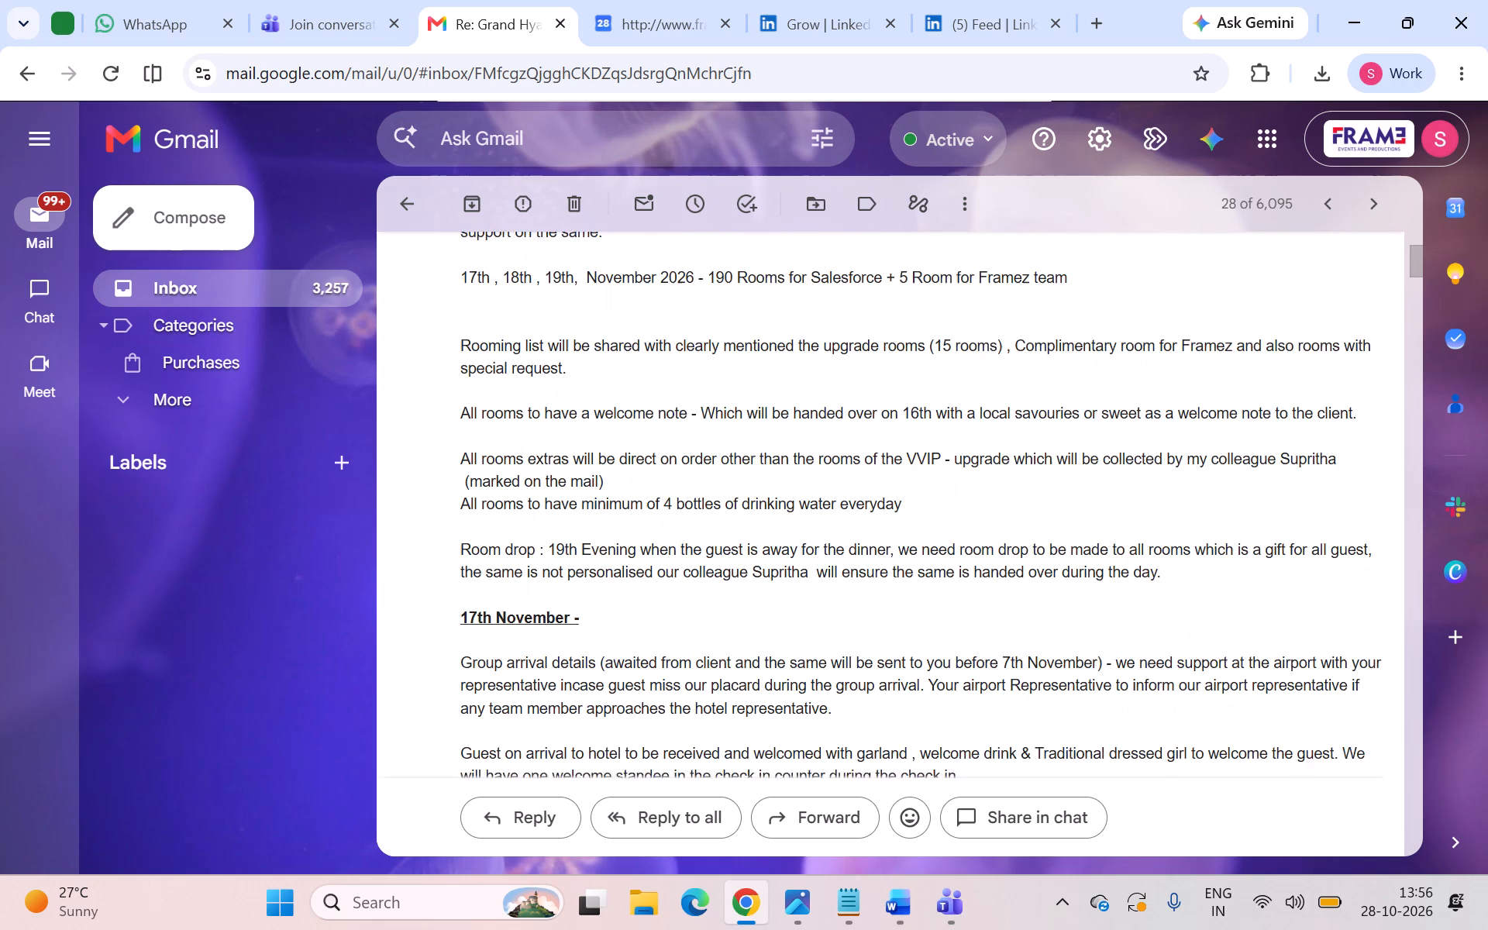
Review the room count, welcome note and room drop requirements above the 17 November section of the Gmail message.
scroll(863, 563, up, 2)
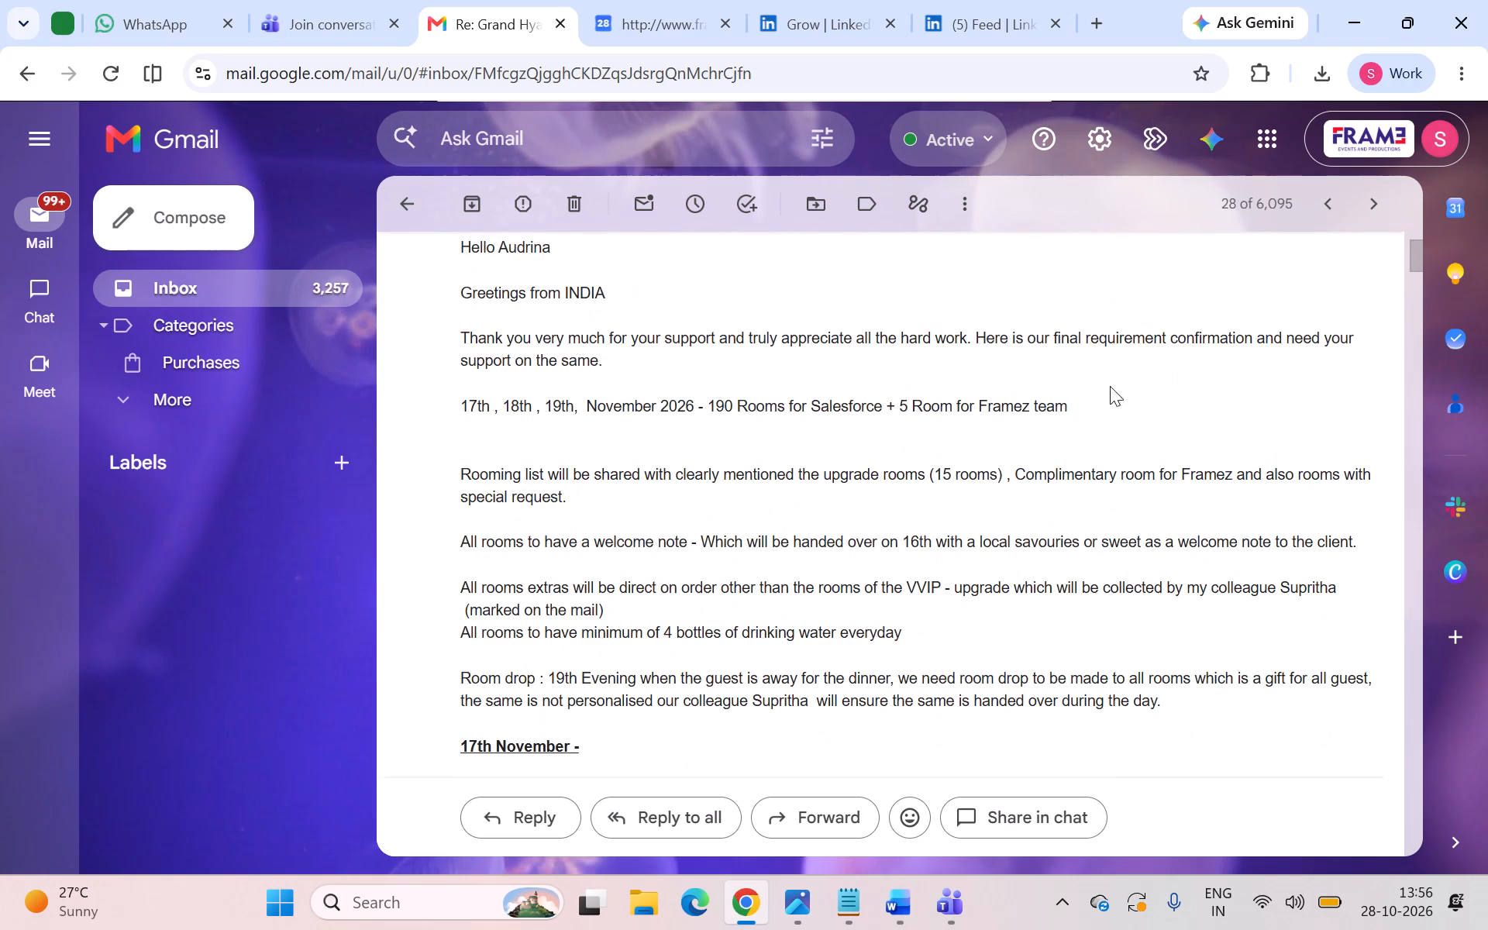